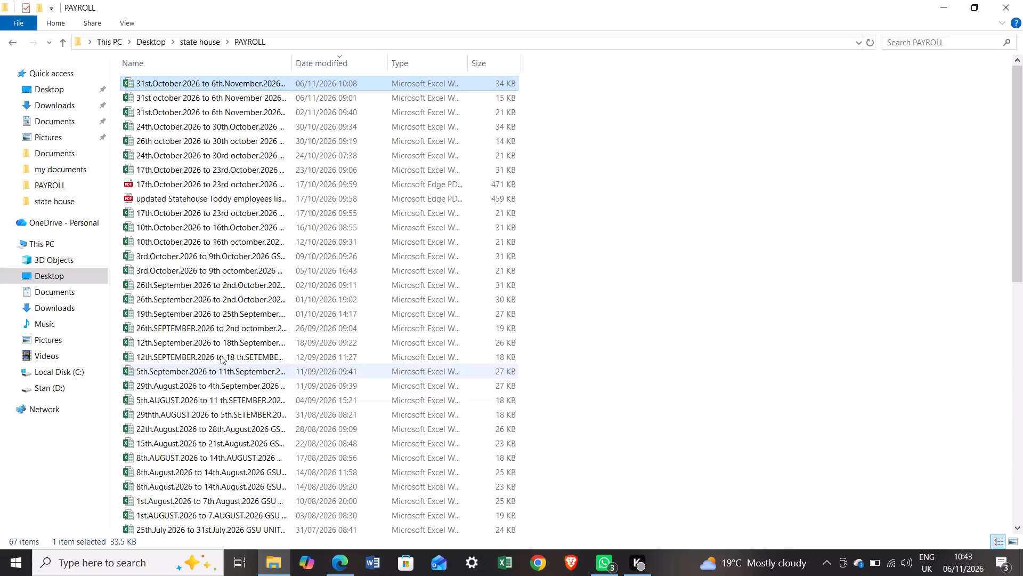
Open the workbook "31st.October.2026 to 6th November.2026 GSU UNITS Attendance" from the PAYROLL folder in Excel.
double_click(242, 114)
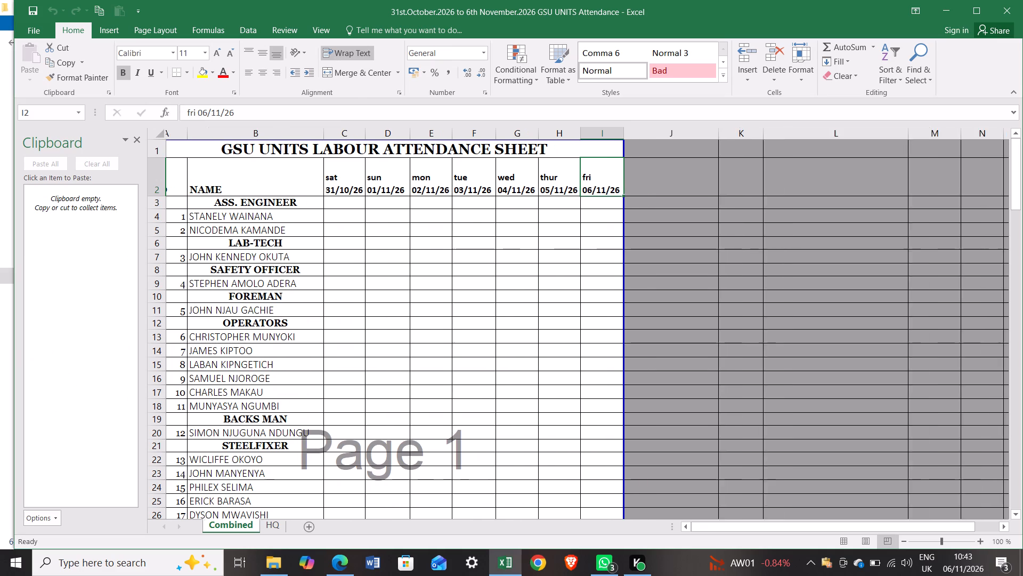
scroll(353, 215, "right", 1)
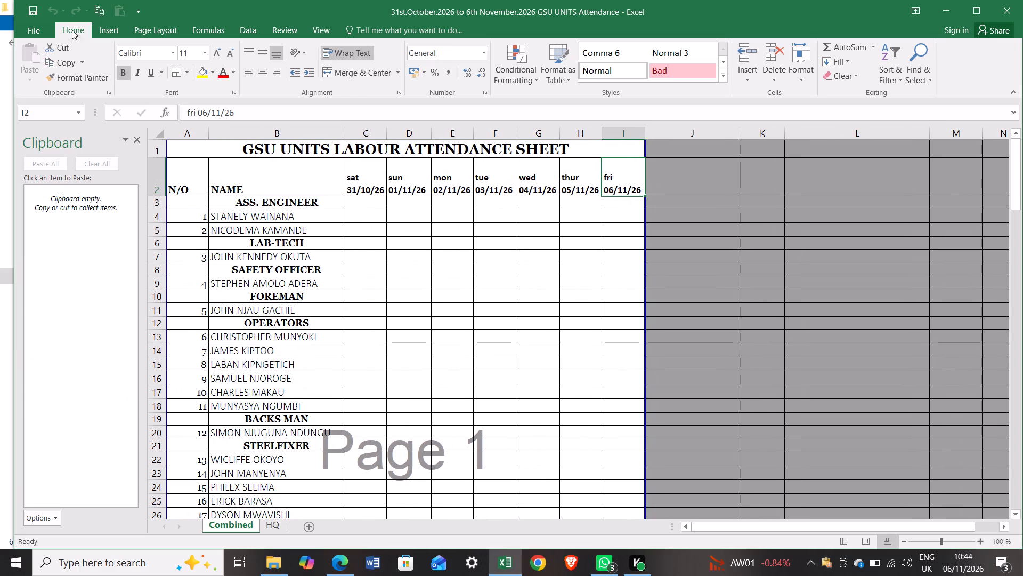
Save a copy of the workbook in the PAYROLL folder as "7th.November.2026 to 13th November.2026 GSU UNITS Attendance".
left_click(27, 30)
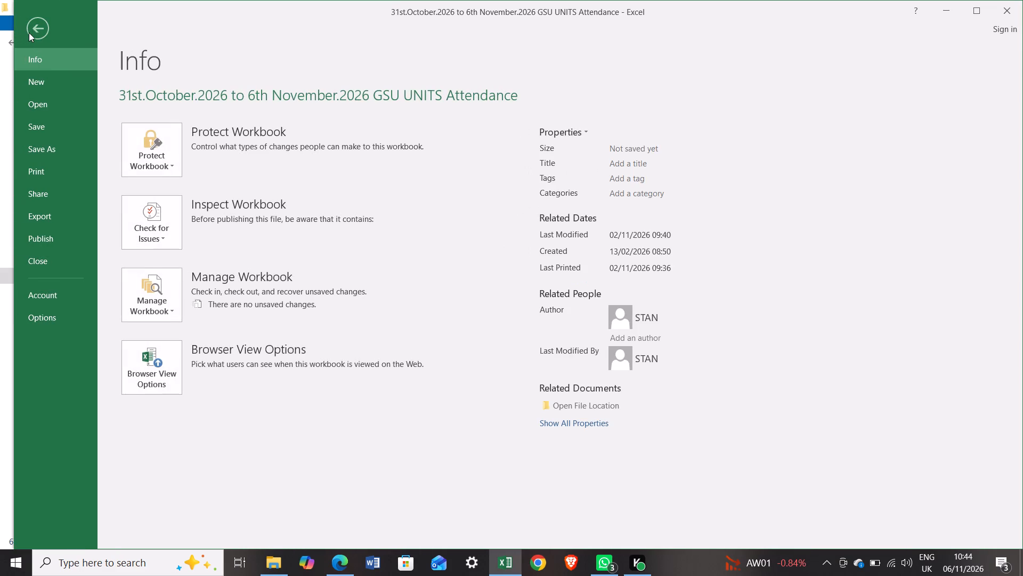
left_click(53, 146)
left_click(426, 126)
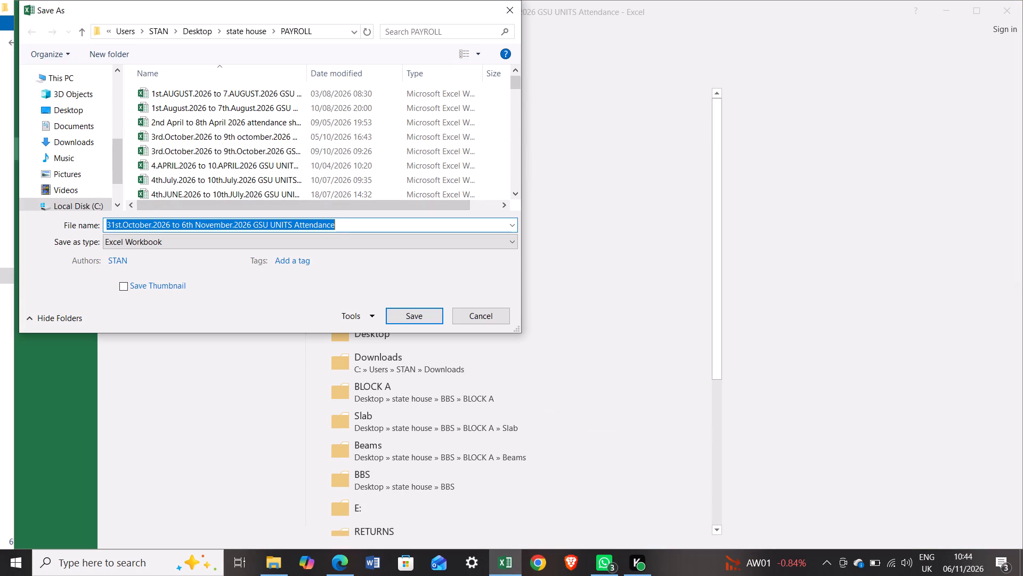
left_click(119, 227)
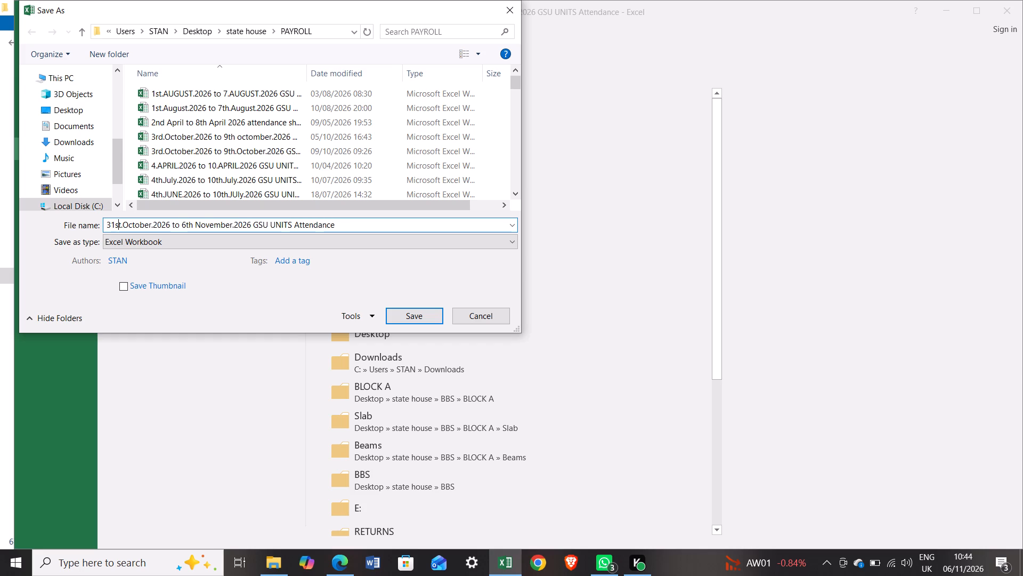
key("BackSpace")
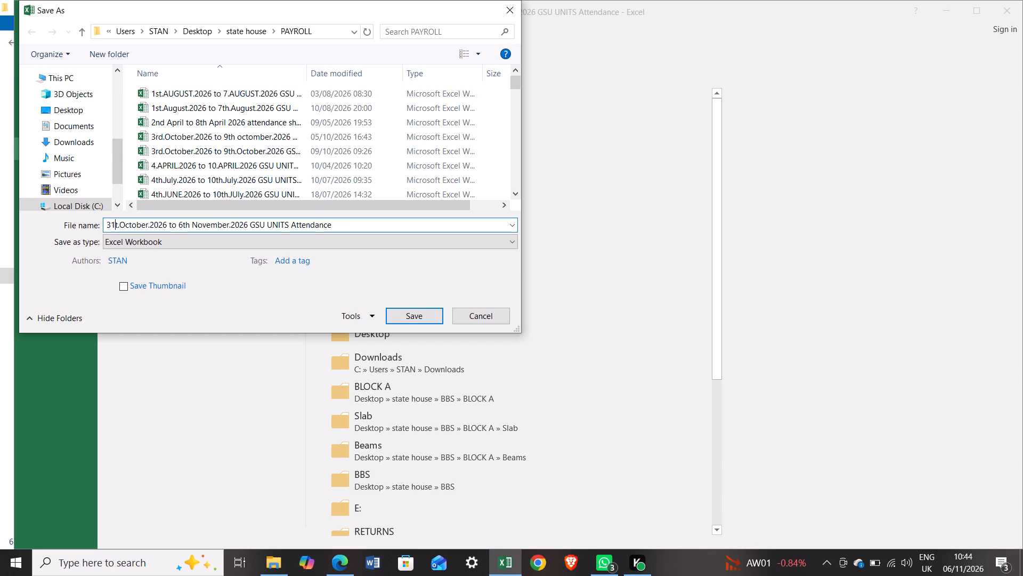
key("BackSpace")
key("BackSpace")
key("7")
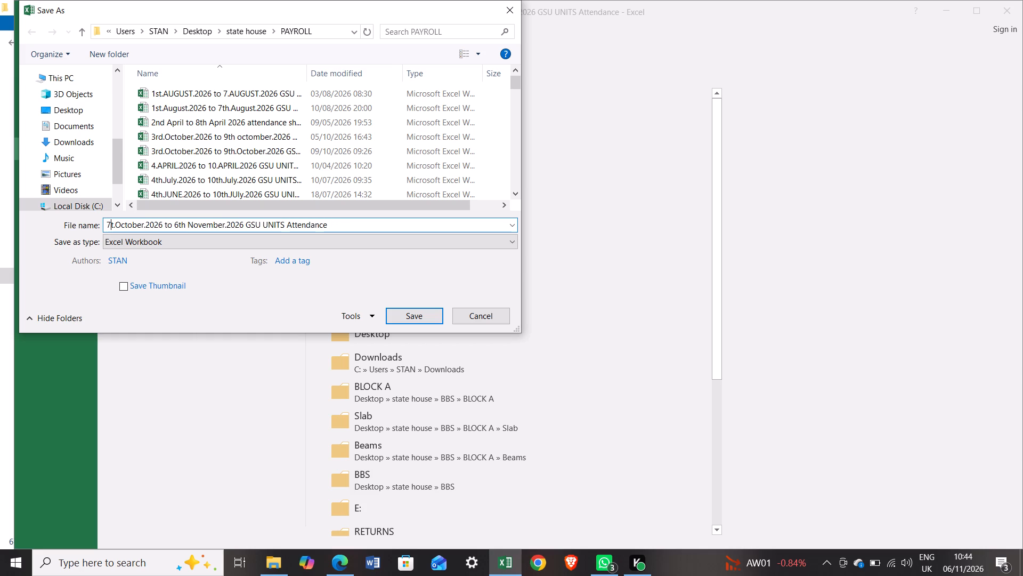
key("Right")
key("h")
left_click(148, 225)
key("BackSpace")
key("BackSpace")
key("BackSpace")
key("BackSpace")
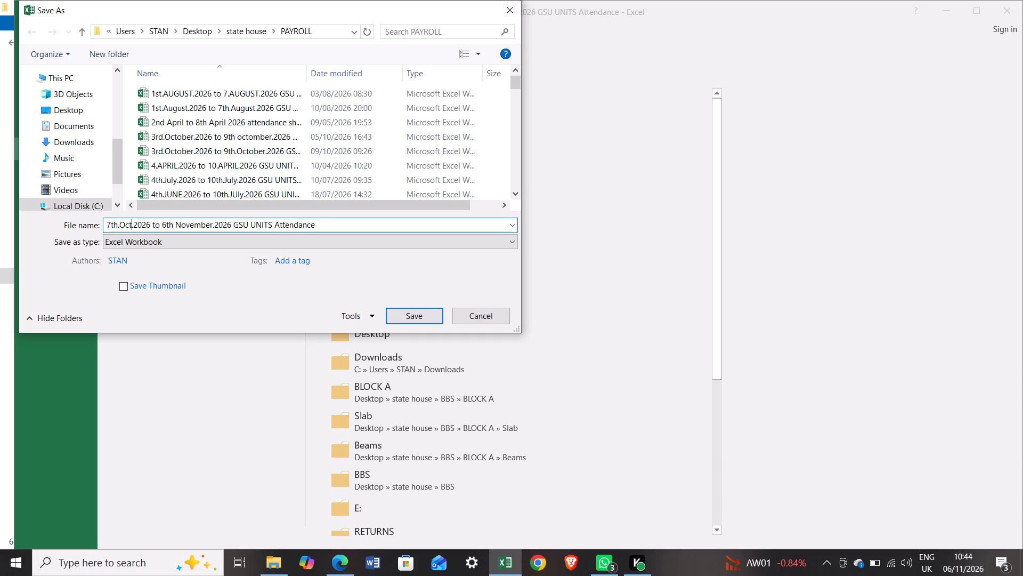
key("BackSpace")
key("BackSpace")
key("BackSpace")
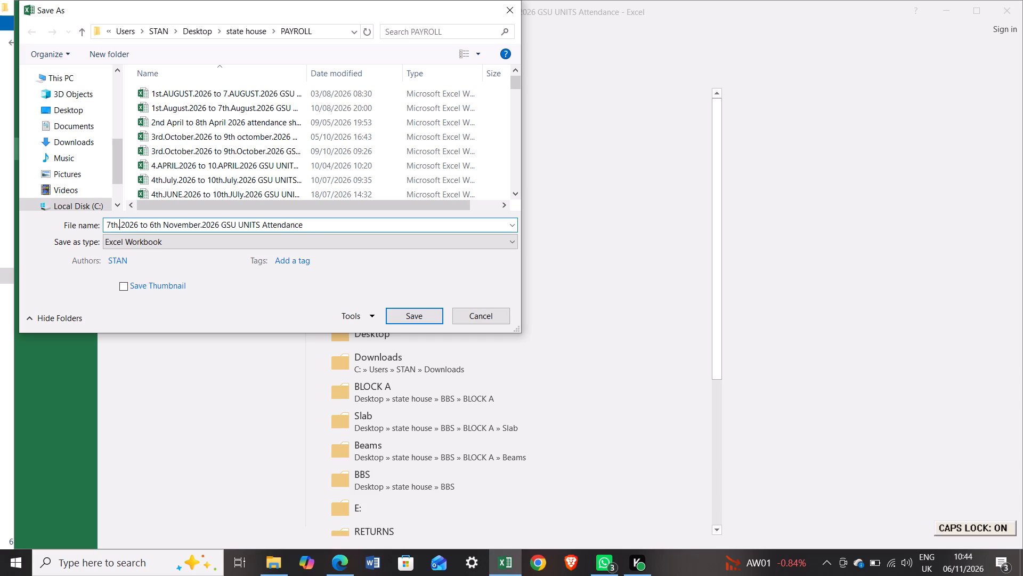
key("n")
type("ove")
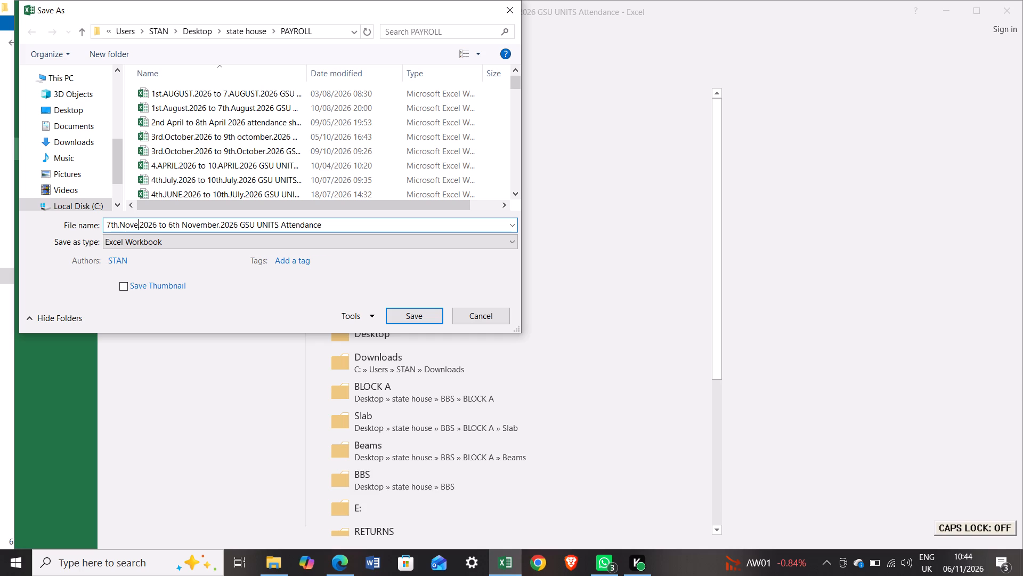
type("mber")
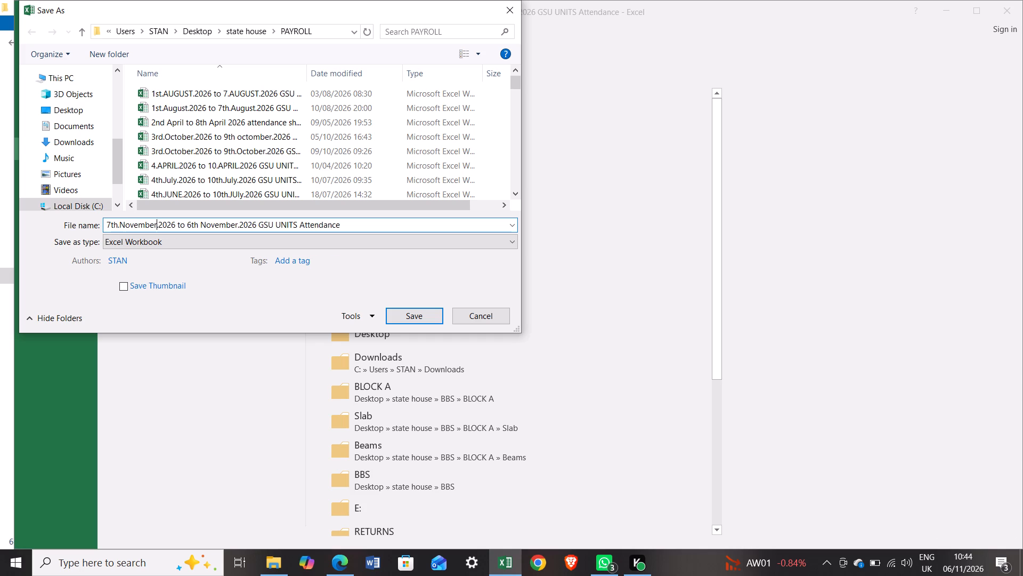
left_click(191, 227)
key("BackSpace")
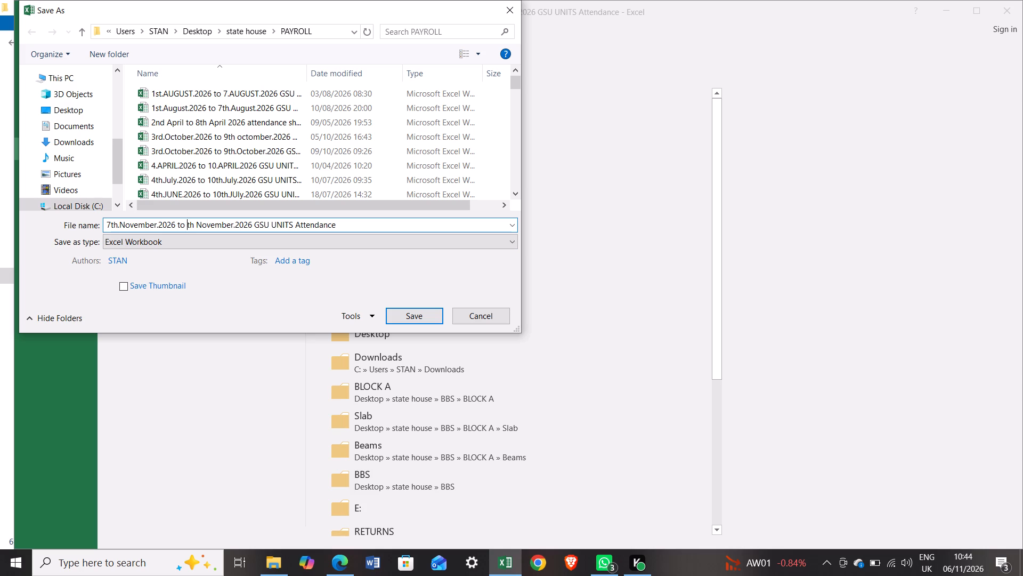
type("13")
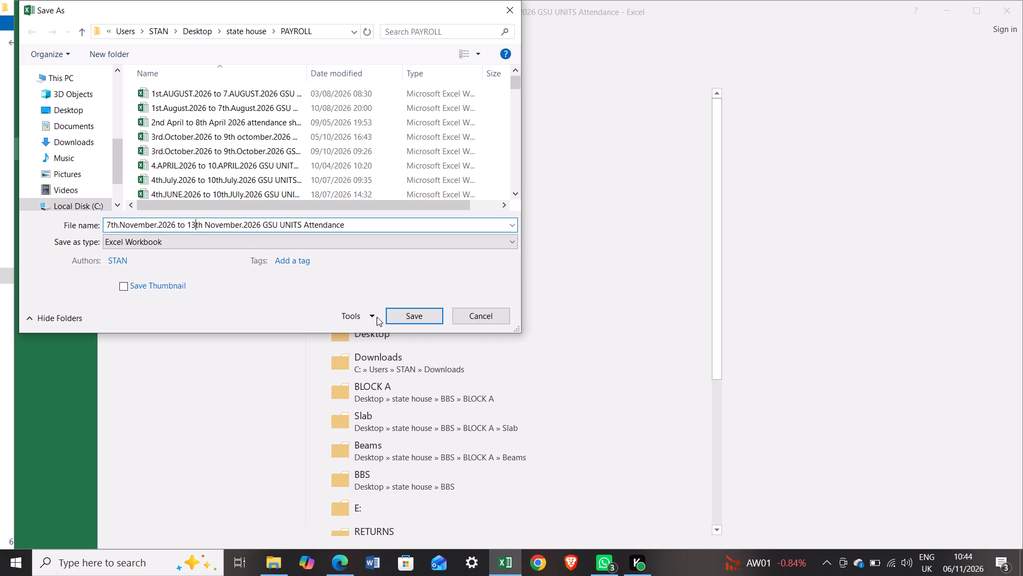
left_click(400, 318)
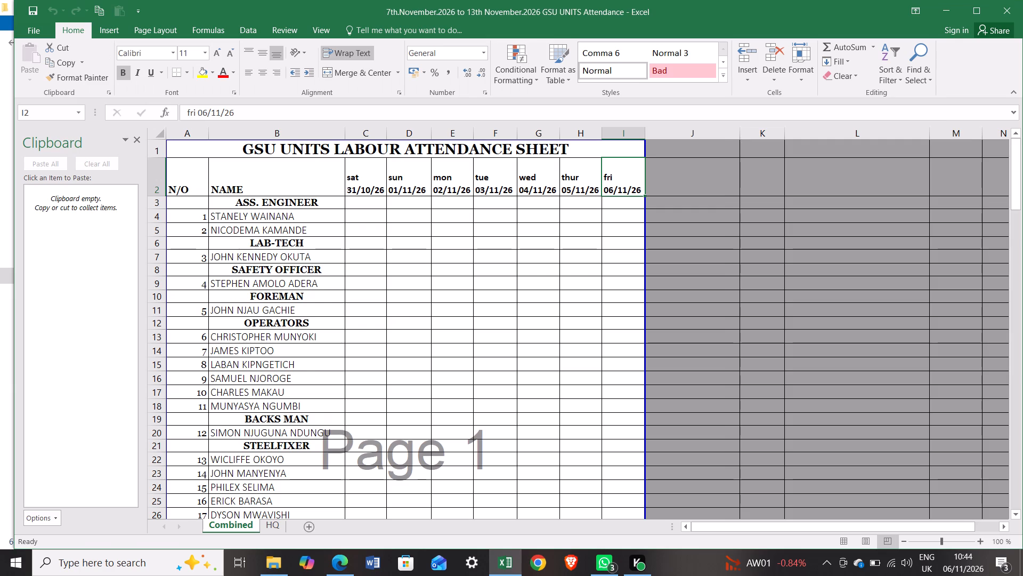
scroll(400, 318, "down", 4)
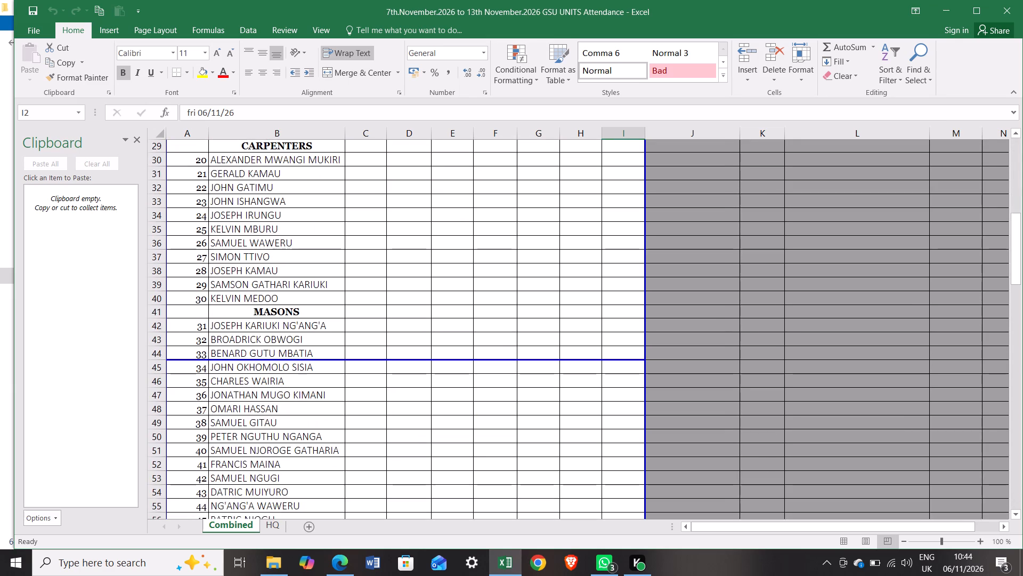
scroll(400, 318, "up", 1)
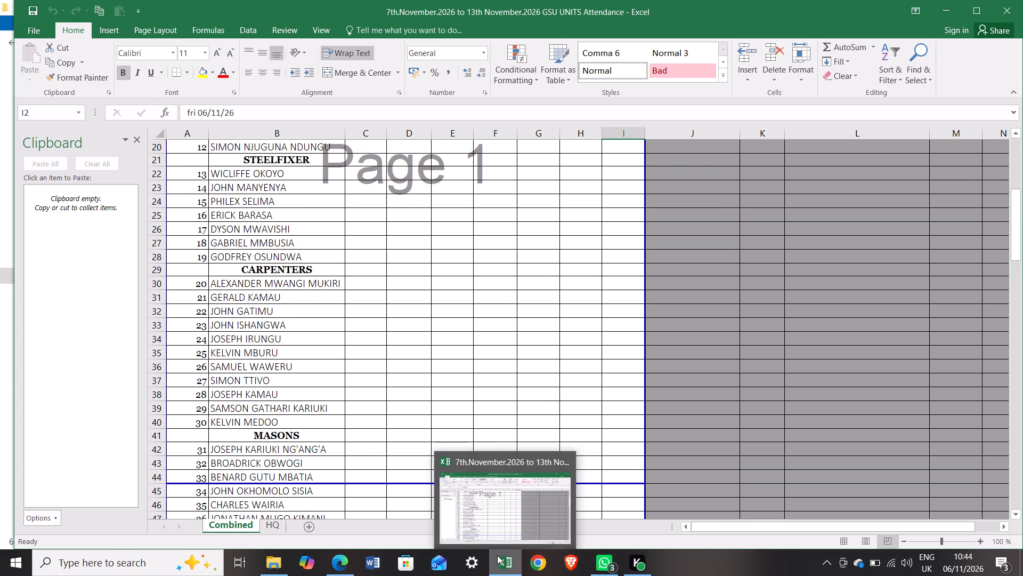
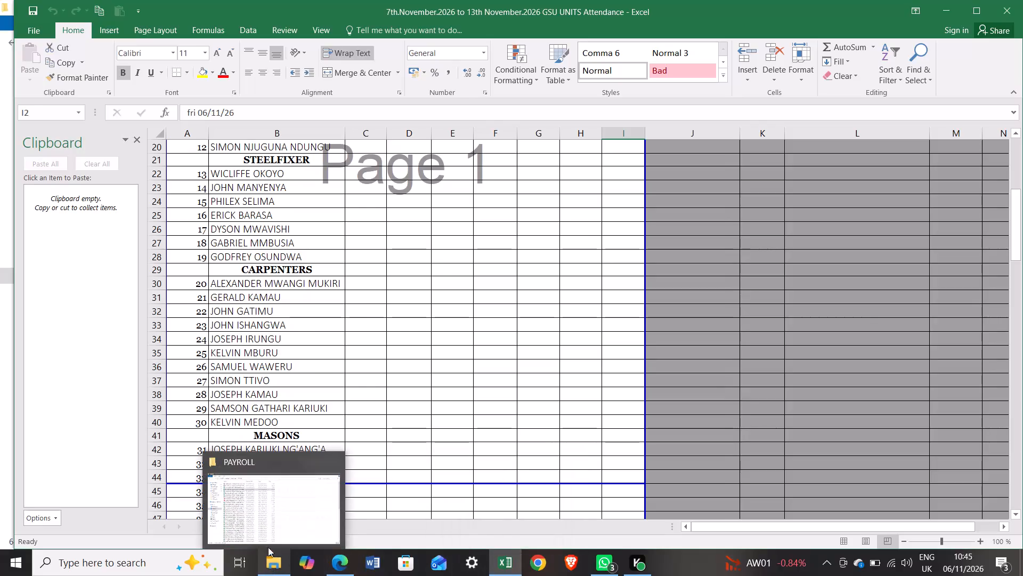
Reopen the "7th.November.2026 to 13th November.2026 GSU UNITS Attendance" workbook from the PAYROLL folder and view the top of its sheet.
left_click(267, 510)
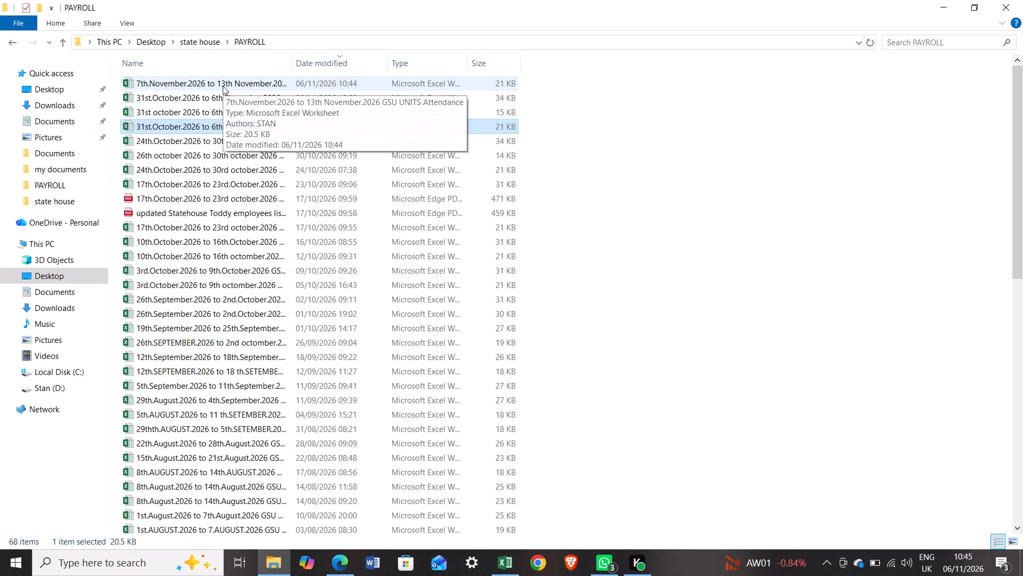
double_click(223, 86)
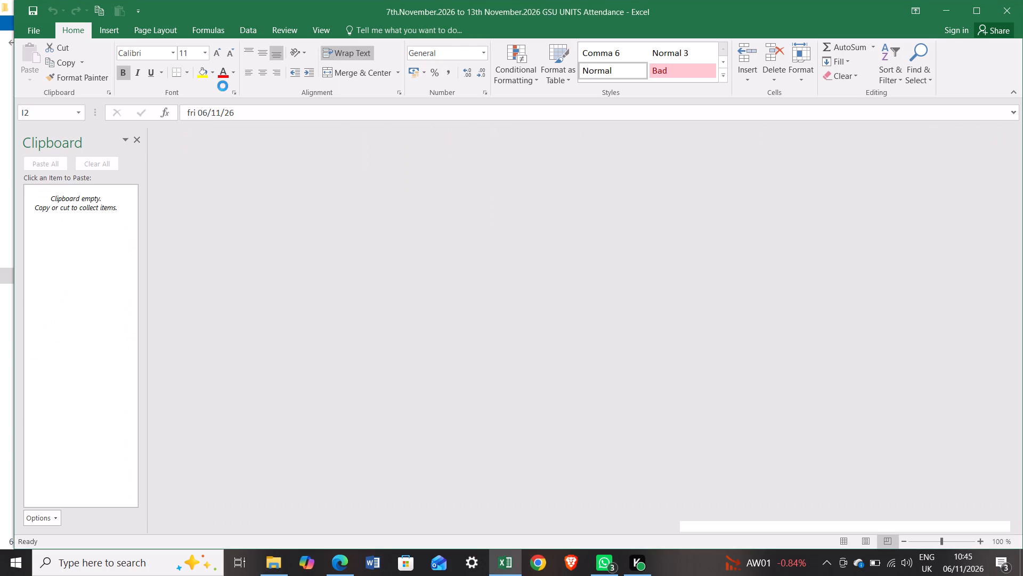
scroll(276, 293, "up", 5)
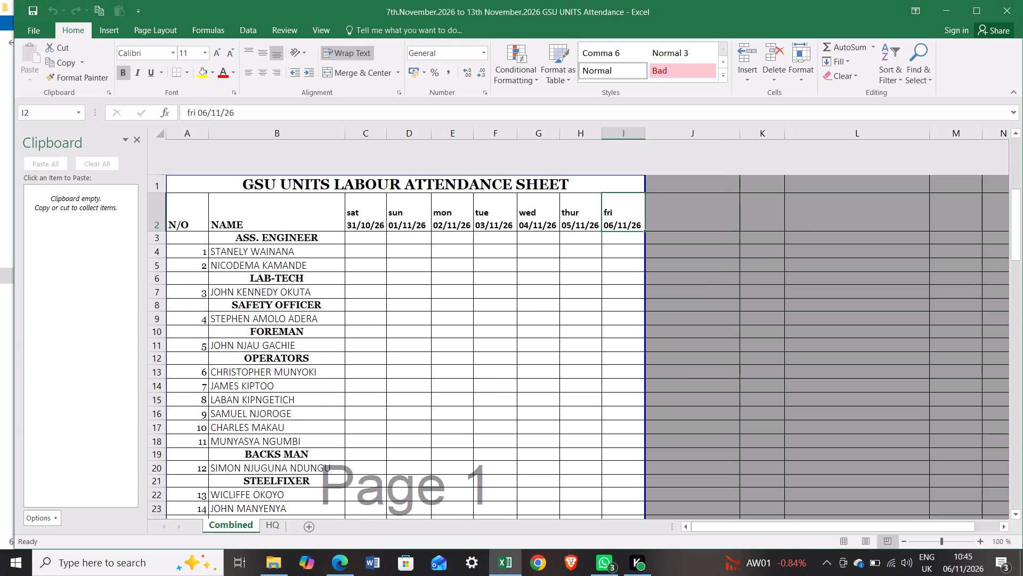
scroll(276, 293, "up", 1)
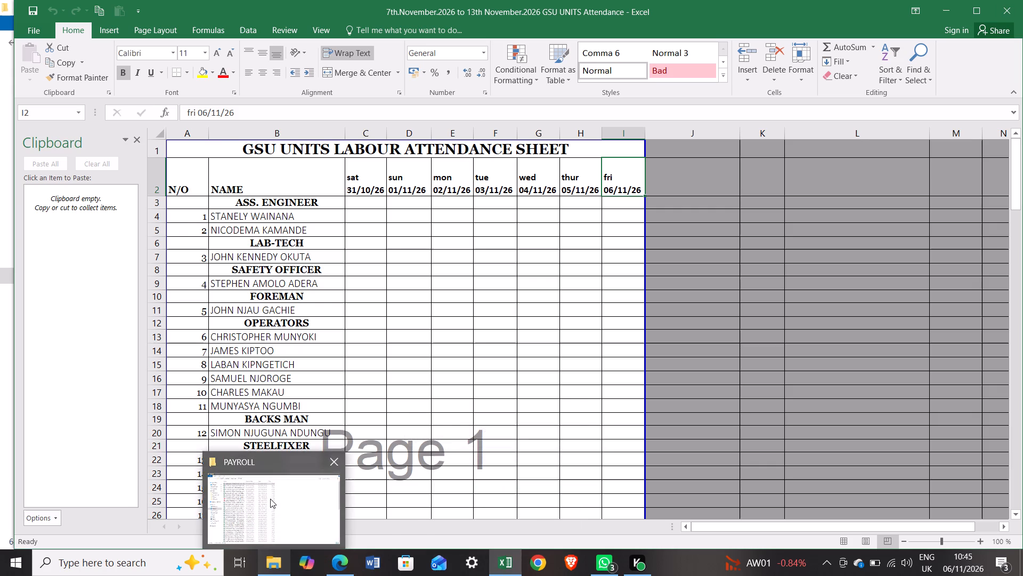
Open the workbook "31st.October.2026 to 6th.November.2026 GSU UNITS PAYROLL" from the PAYROLL folder.
left_click(270, 499)
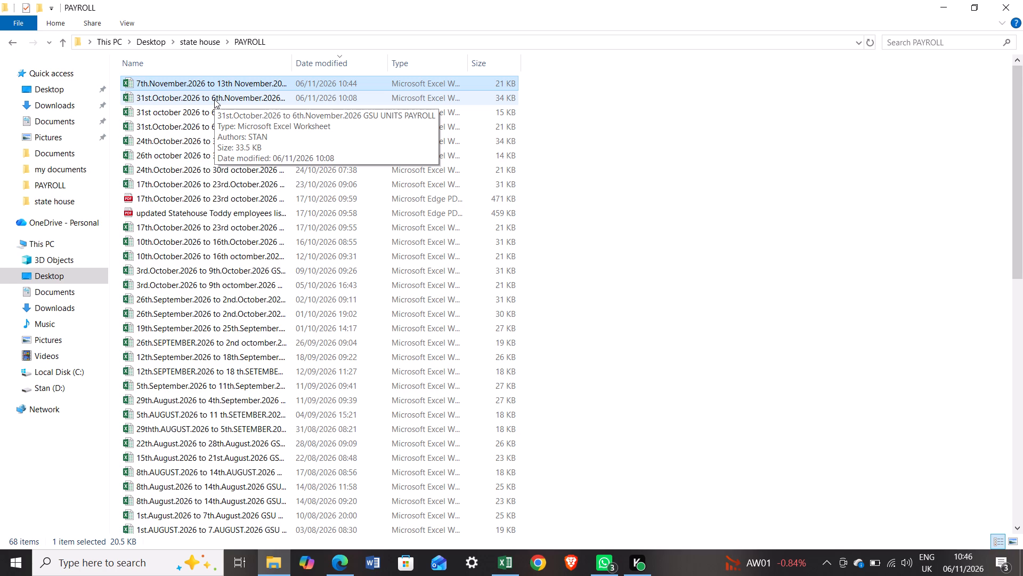
double_click(214, 99)
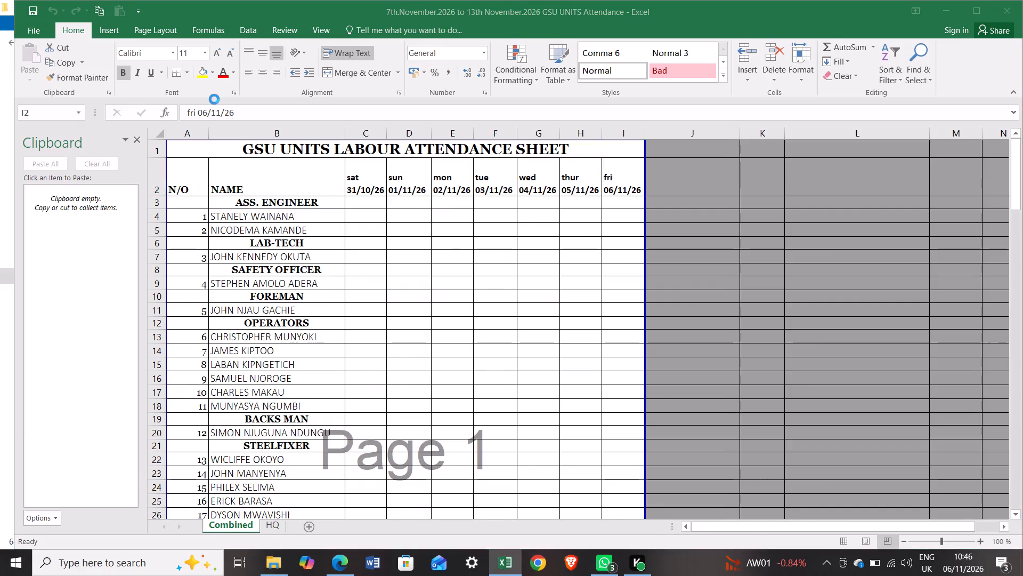
scroll(310, 295, "up", 5)
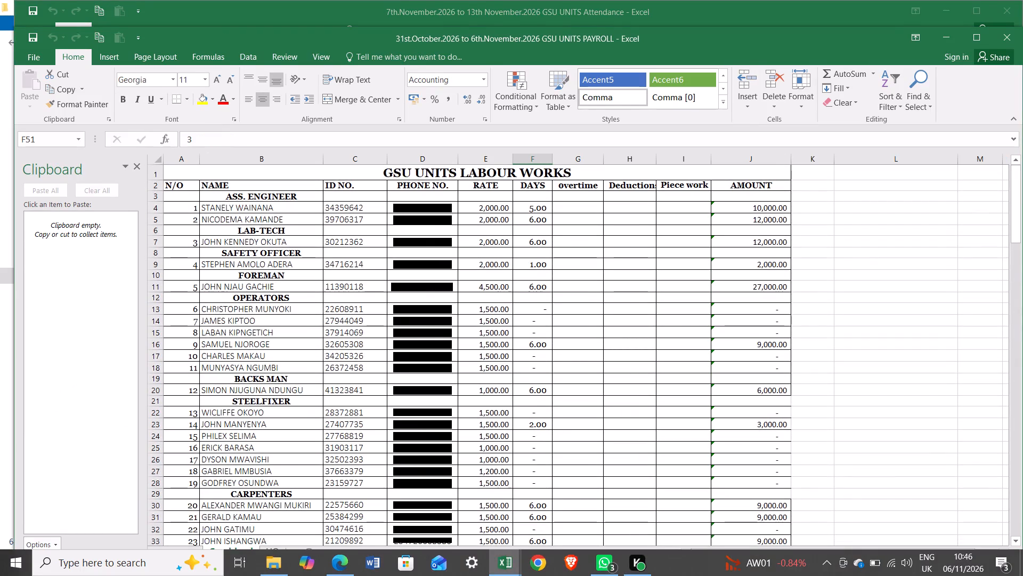
Copy the payroll's numbers and names in A3:B143 and paste them as values from A3 of the new attendance workbook's Combined sheet.
left_click_drag(234, 197, 180, 575)
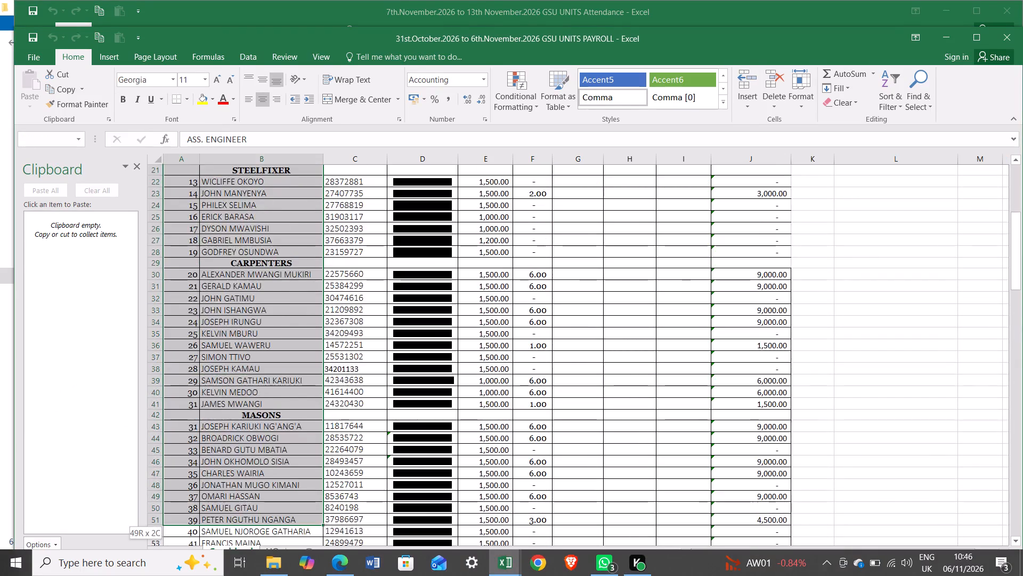
left_click_drag(180, 575, 124, 447)
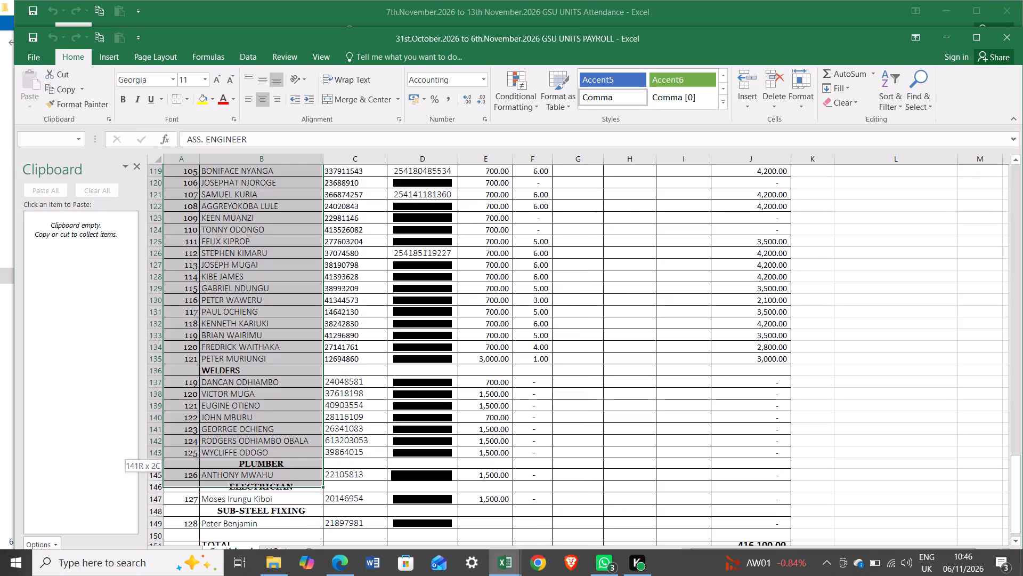
left_click_drag(124, 447, 135, 457)
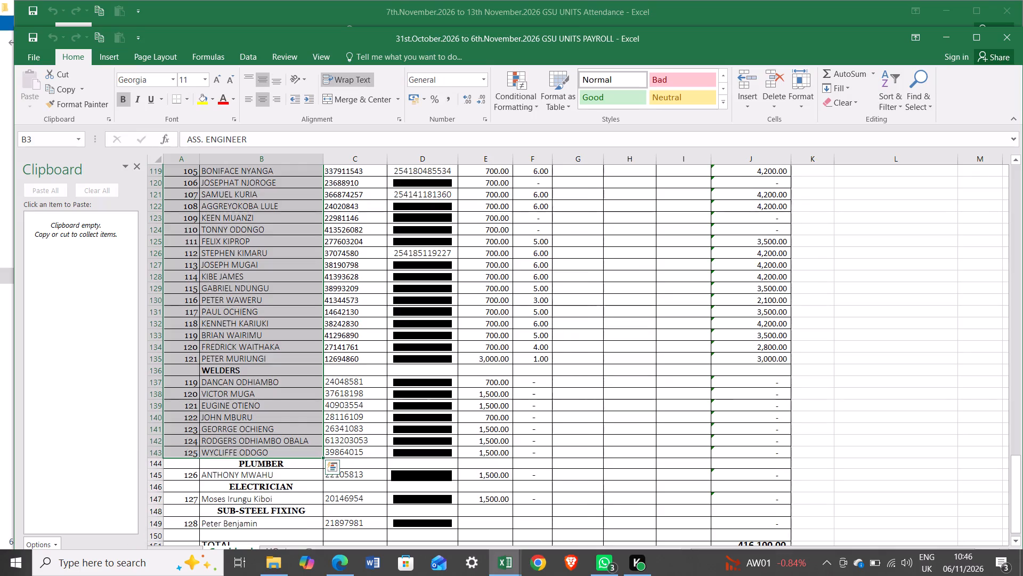
right_click(238, 392)
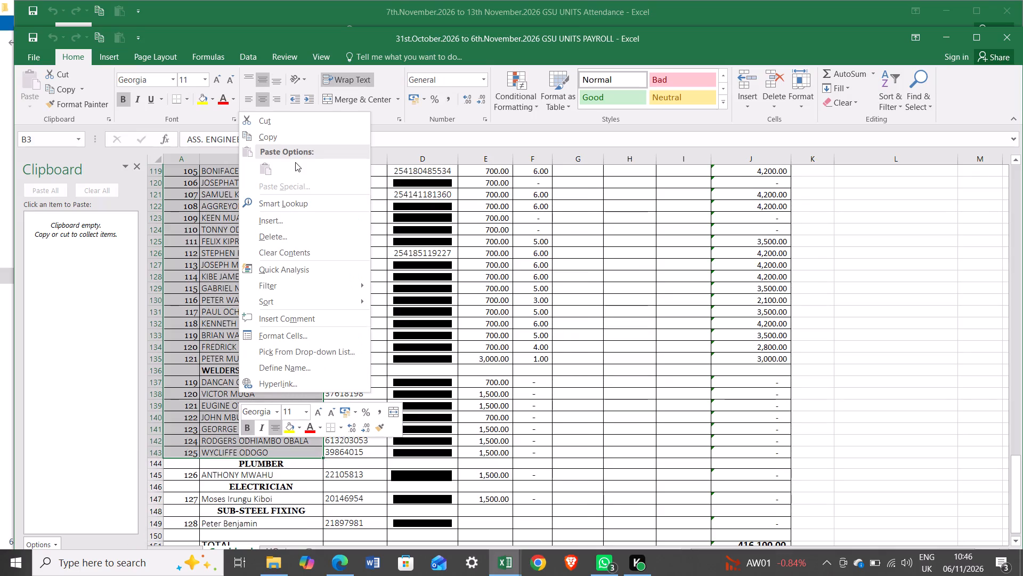
left_click(284, 134)
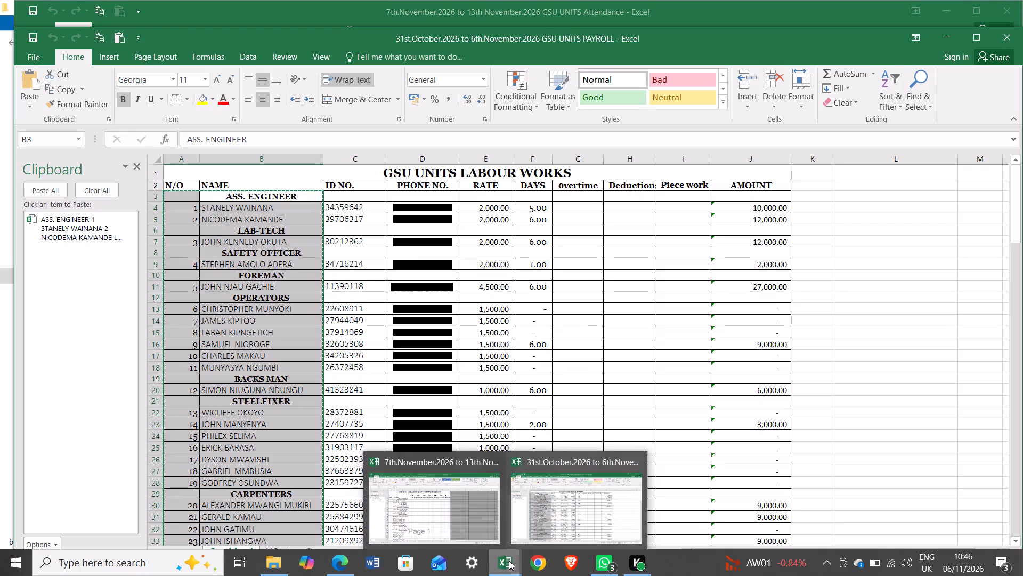
left_click(400, 507)
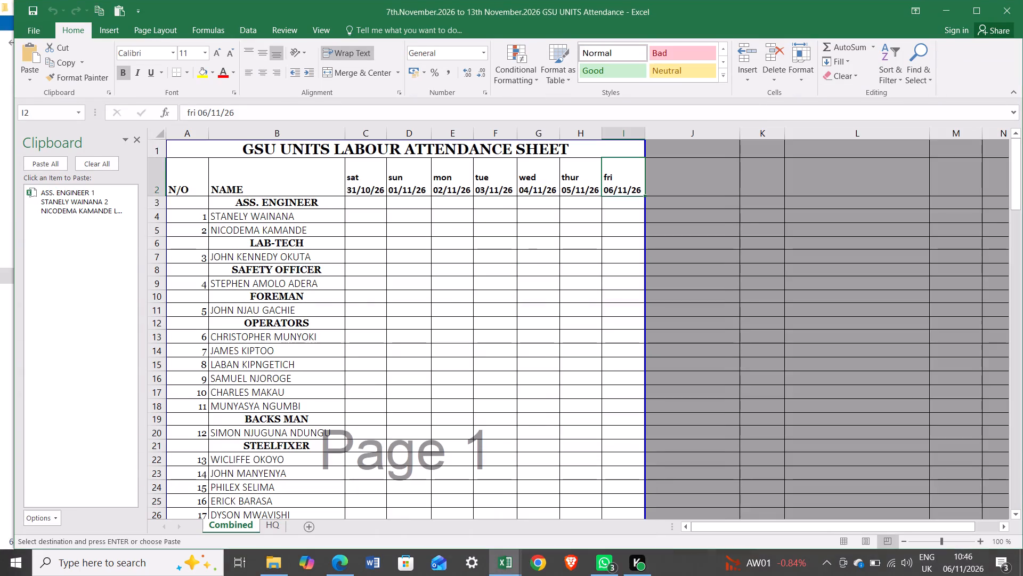
left_click(189, 202)
right_click_drag(189, 202, 197, 236)
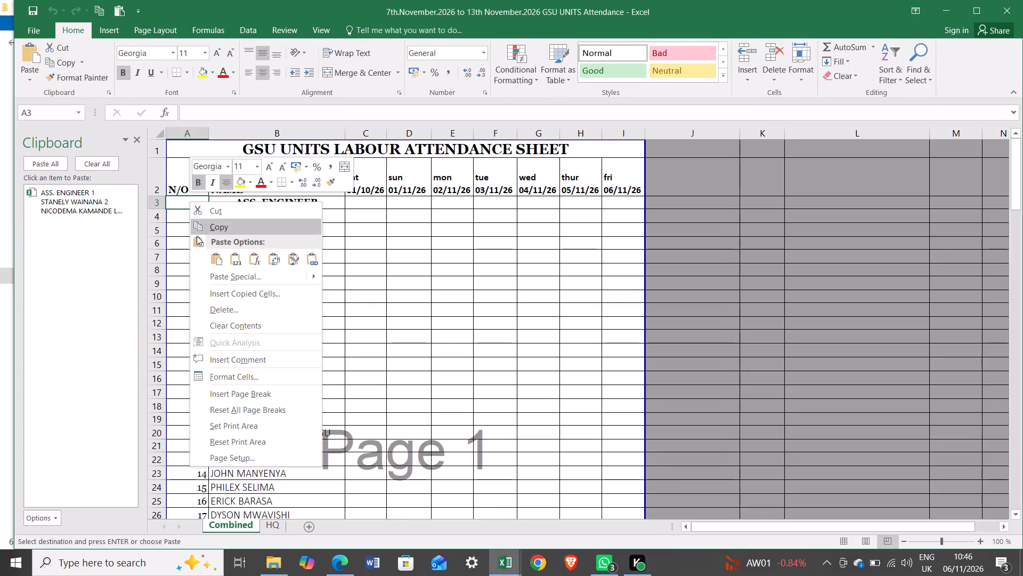
right_click_drag(197, 236, 220, 272)
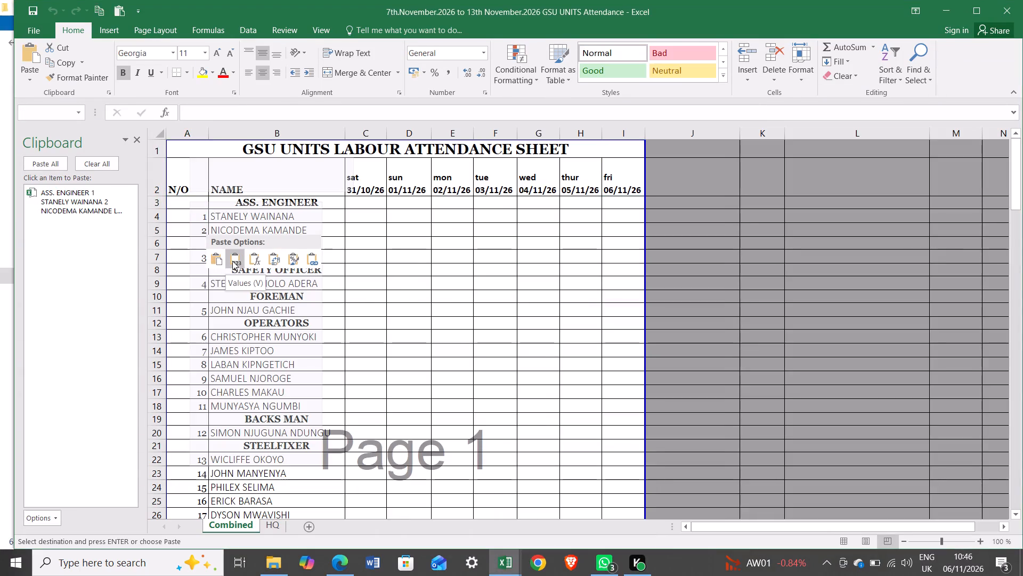
left_click(232, 261)
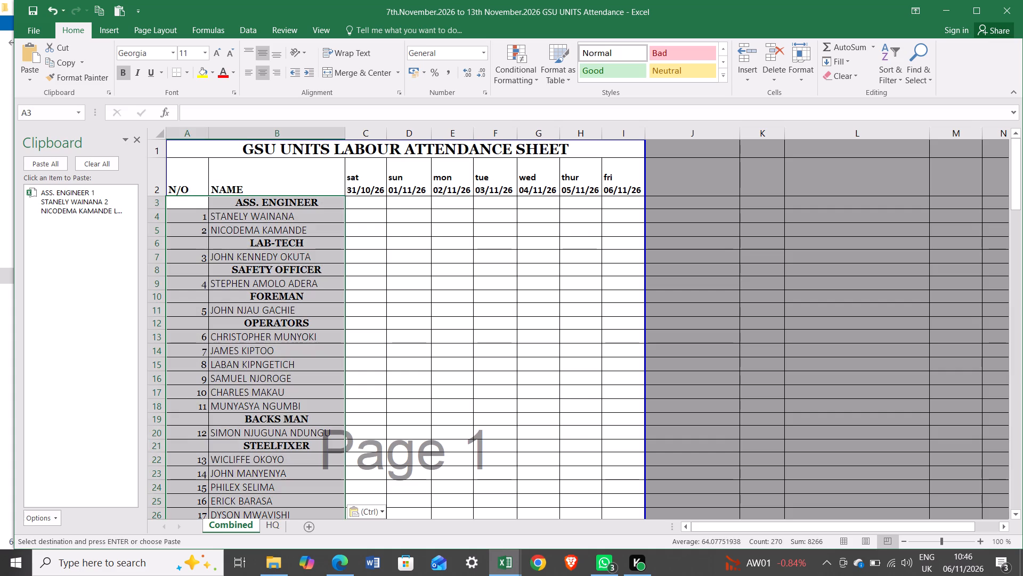
Extend the bottom edge of the Combined sheet's print area down to row 143.
left_click(366, 327)
scroll(300, 364, "down", 1)
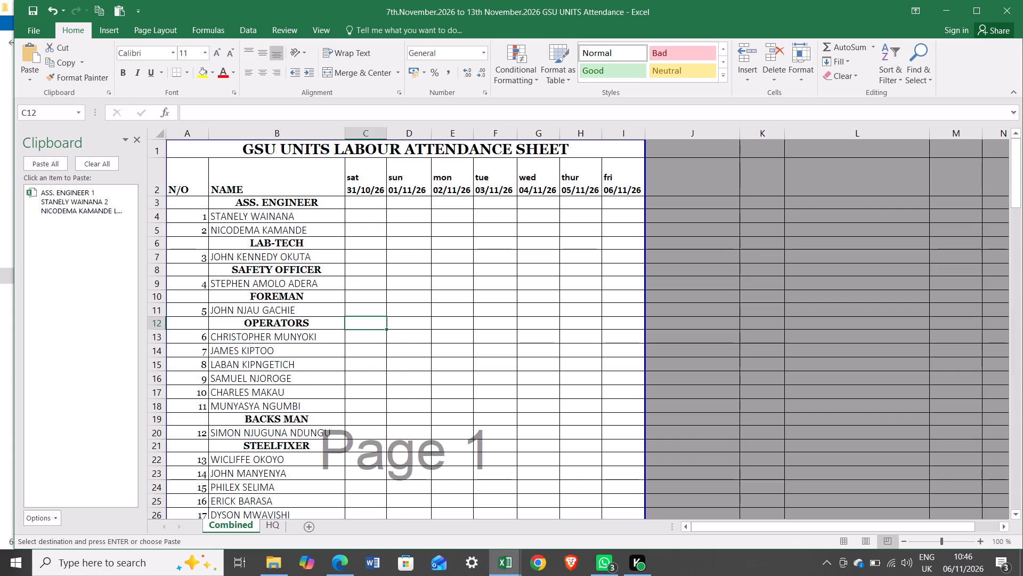
scroll(300, 364, "down", 10)
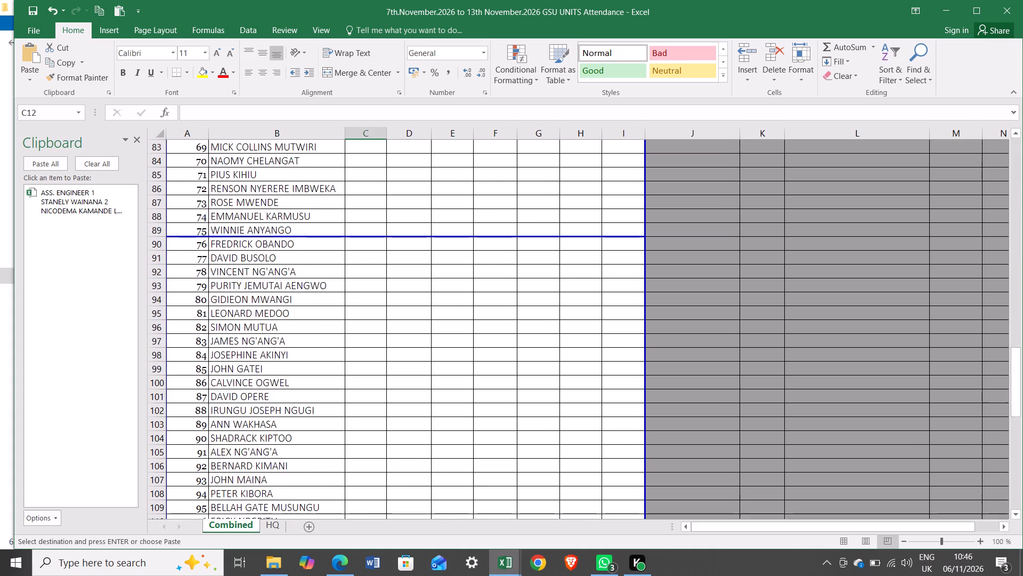
scroll(300, 364, "down", 7)
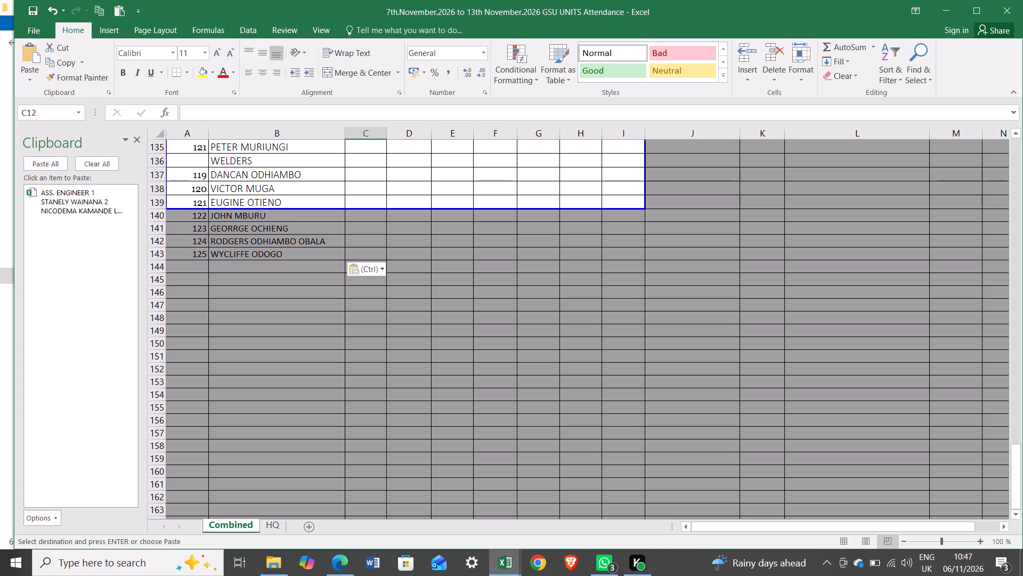
left_click_drag(386, 208, 384, 248)
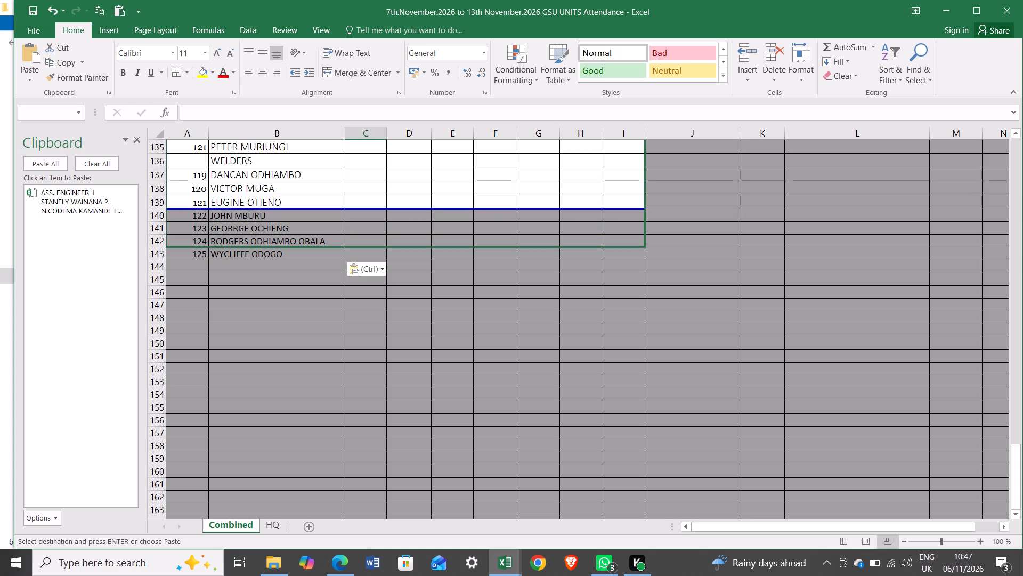
left_click_drag(384, 248, 381, 259)
Move the page break below row 139 down to the end of the print area, below row 143.
scroll(381, 259, "down", 3)
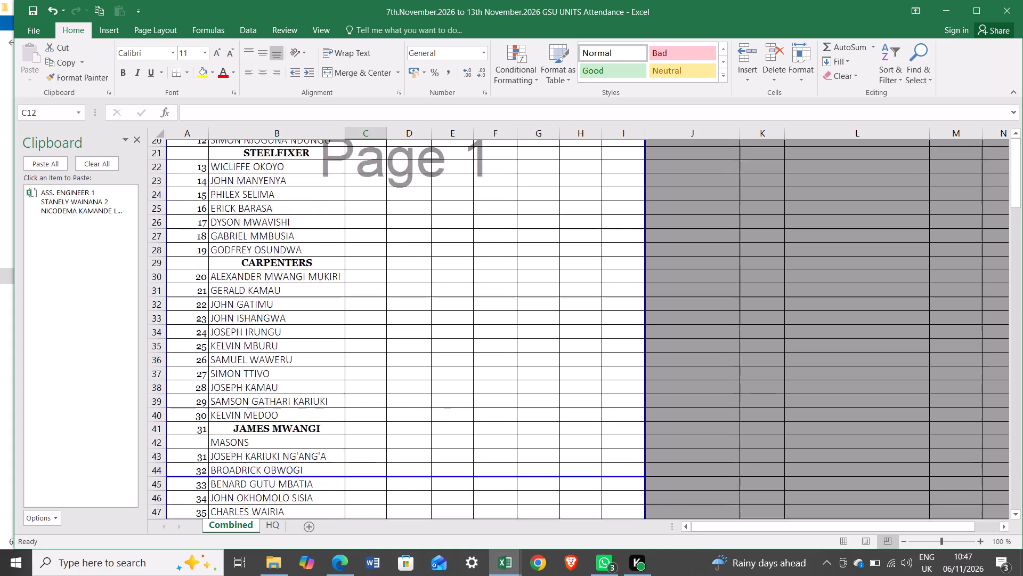
scroll(381, 259, "down", 11)
scroll(381, 259, "up", 2)
scroll(381, 259, "down", 6)
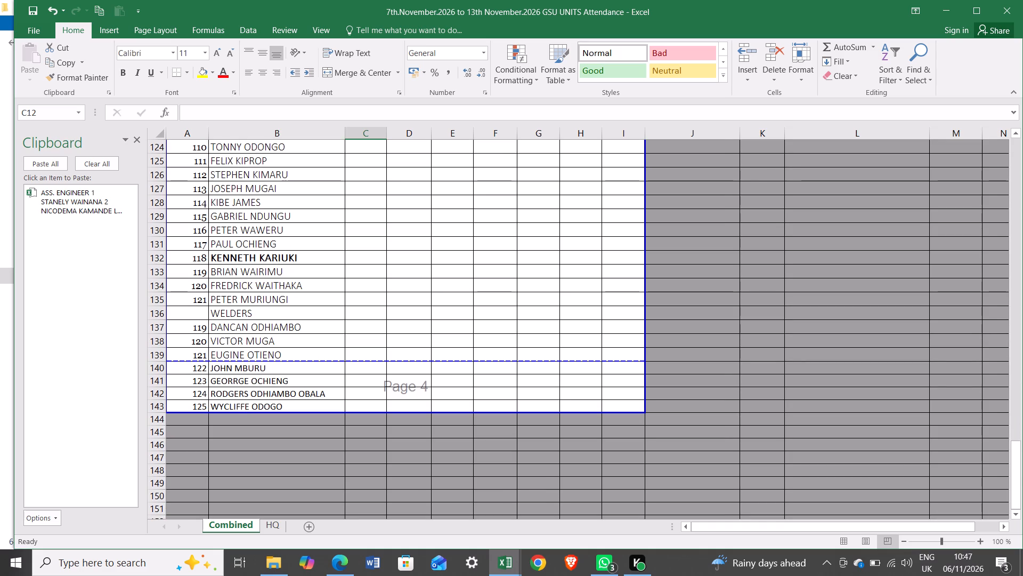
left_click_drag(355, 361, 356, 420)
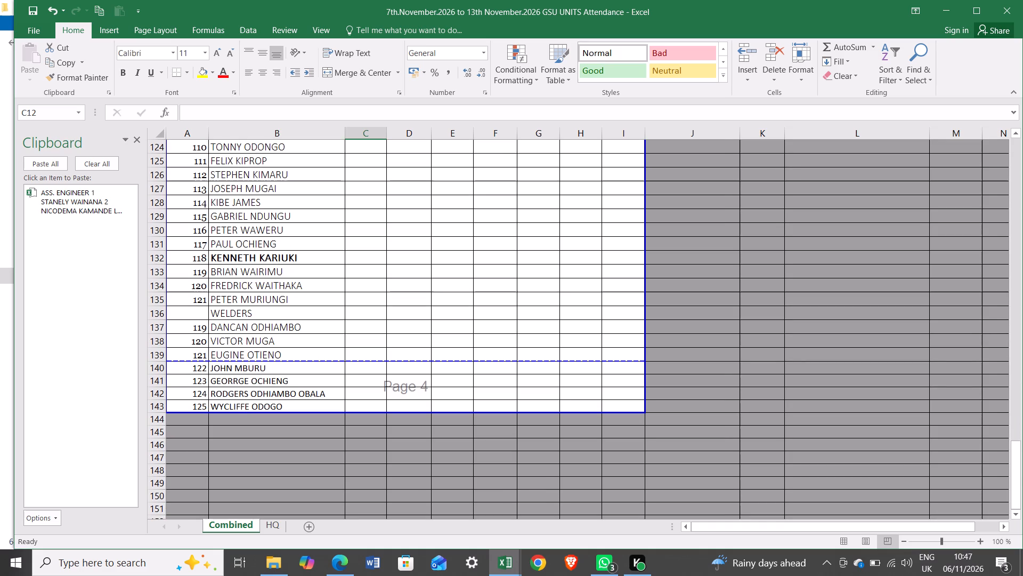
left_click_drag(356, 420, 356, 412)
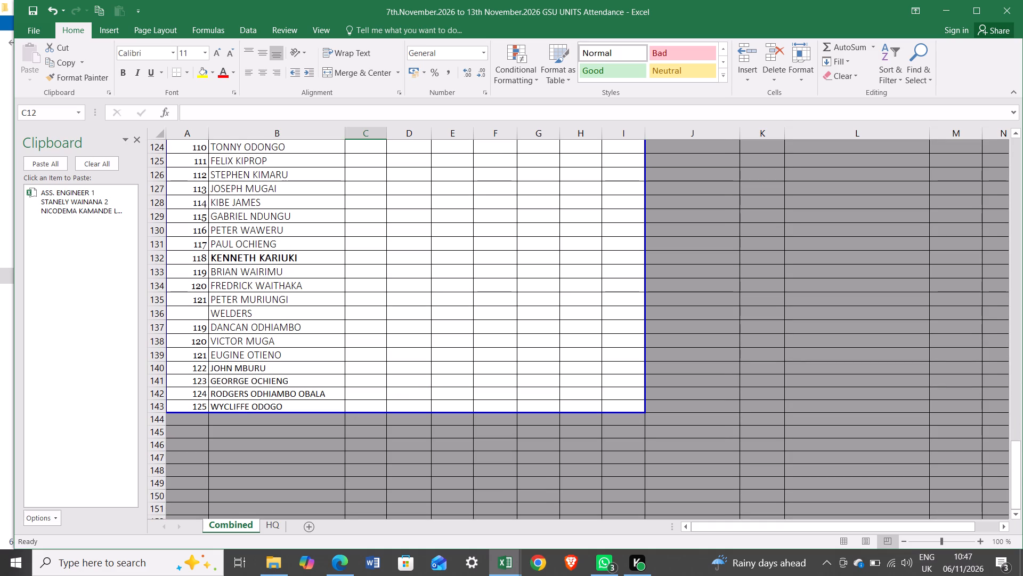
Change the Saturday date in header cell C2 to 07/11/26.
scroll(356, 412, "up", 19)
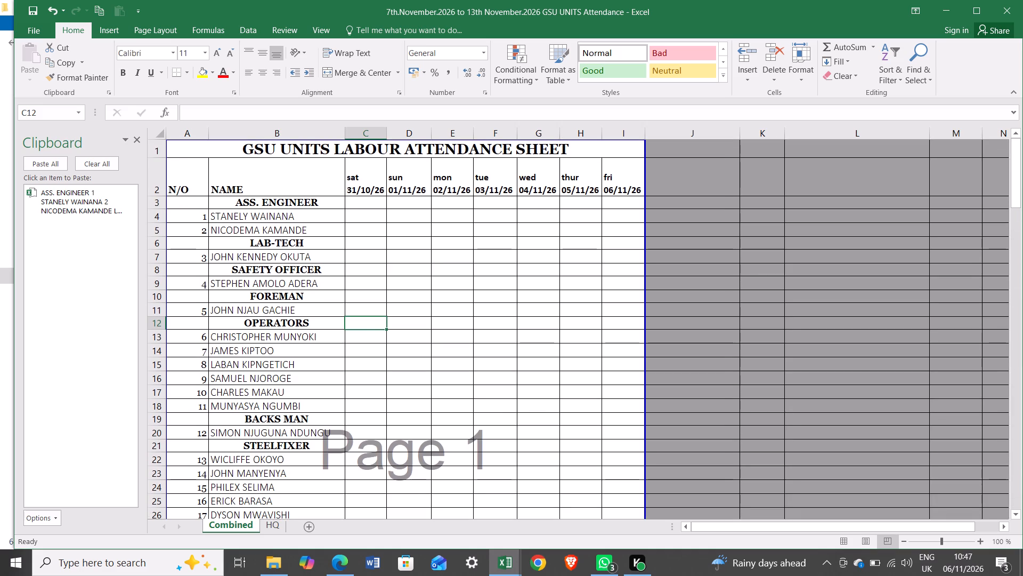
double_click(355, 187)
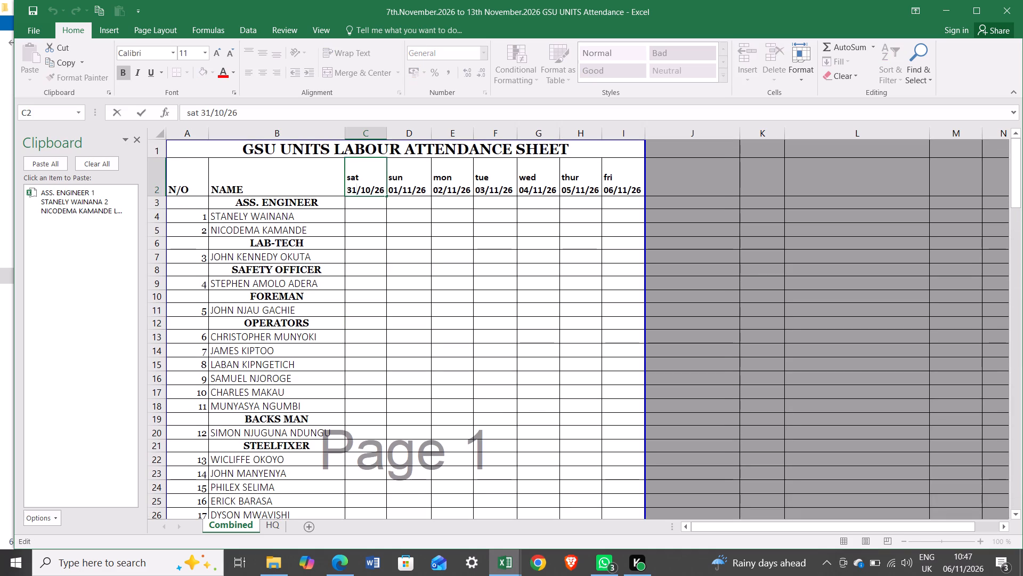
key("BackSpace")
key("BackSpace")
type("07")
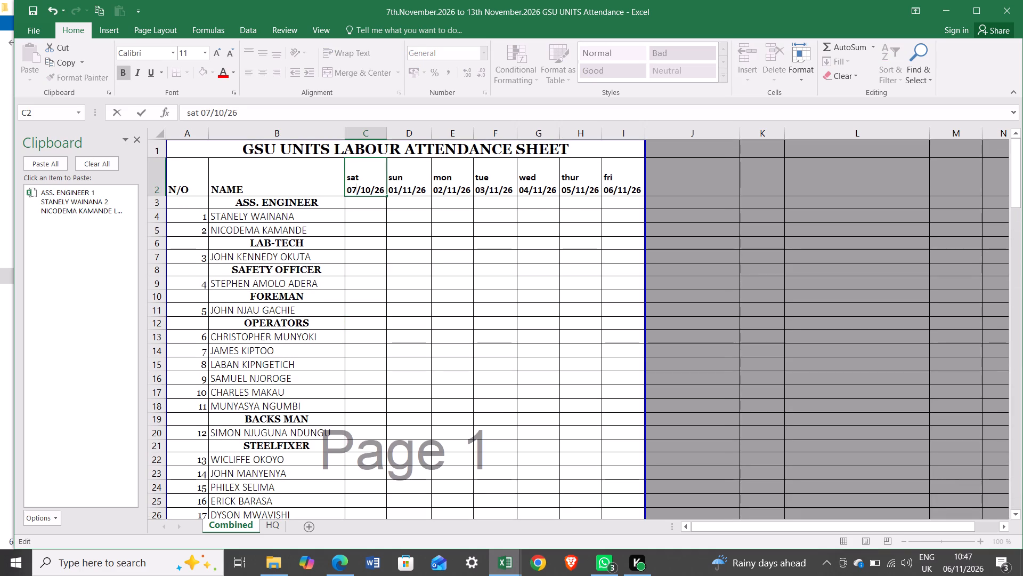
left_click(369, 190)
key("BackSpace")
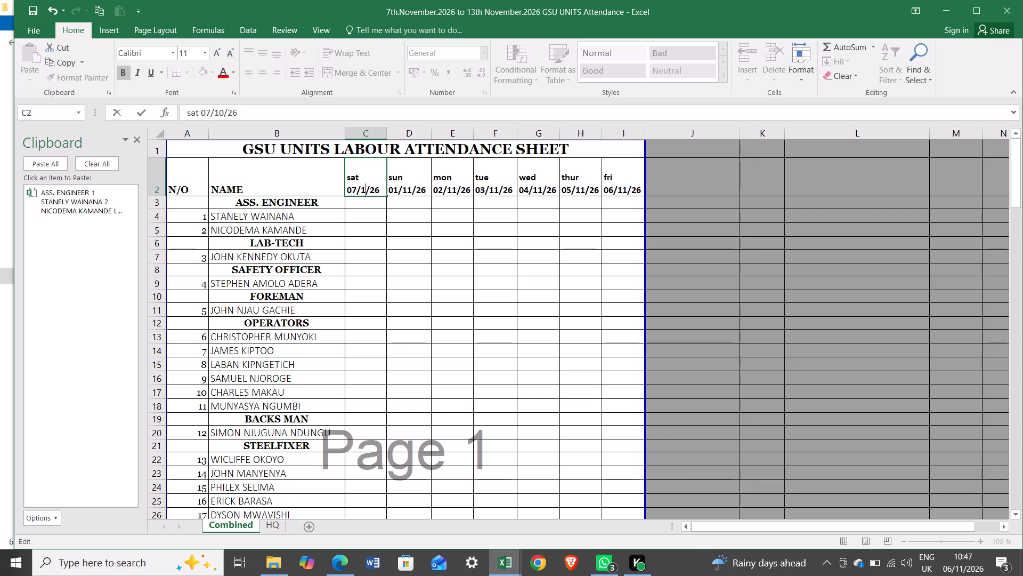
key("1")
Change the Sunday, Monday and Tuesday header dates to 08/11/26, 09/11/26 and 10/11/26.
double_click(400, 190)
key("BackSpace")
key("8")
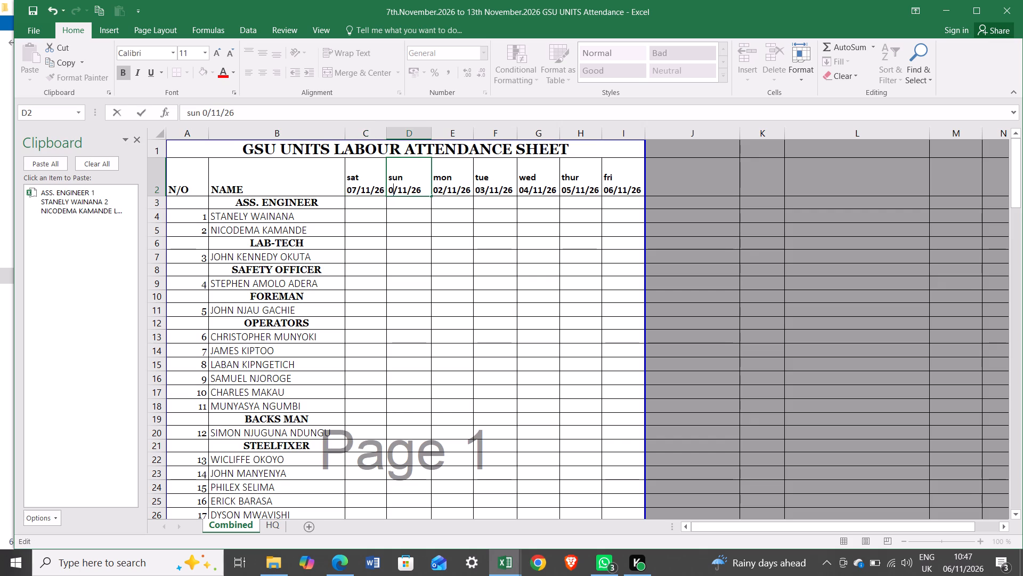
double_click(443, 191)
key("BackSpace")
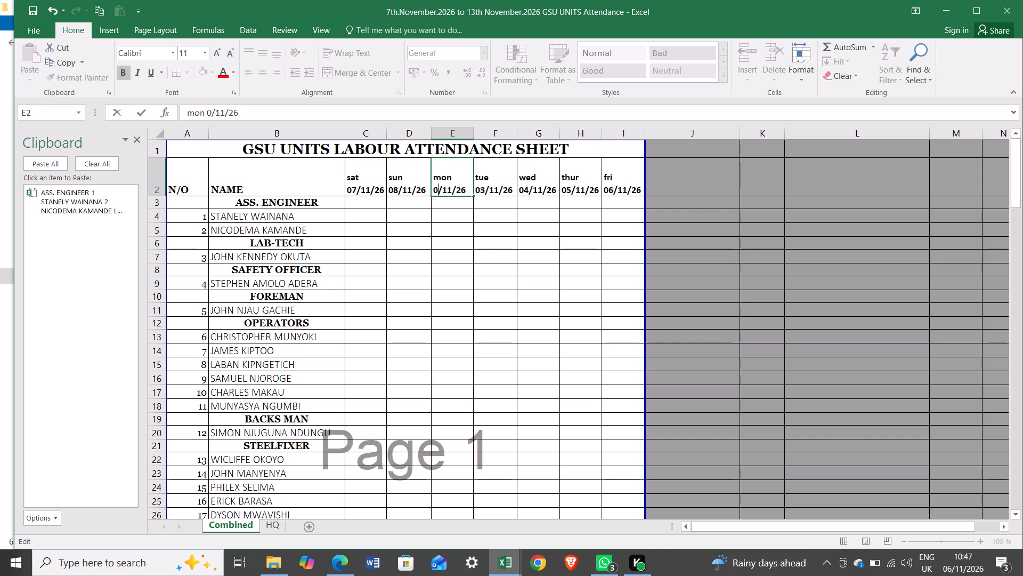
key("9")
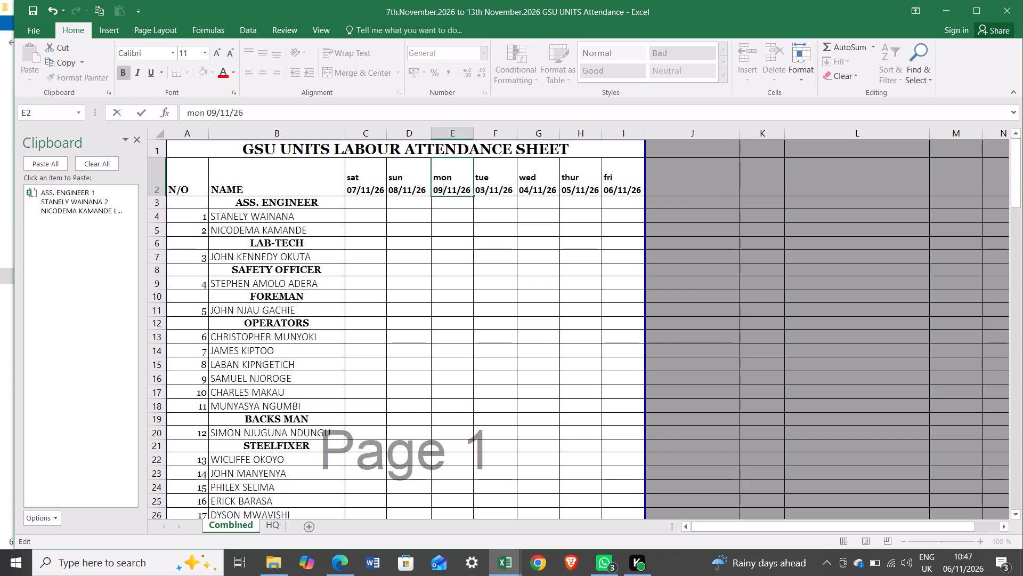
double_click(485, 188)
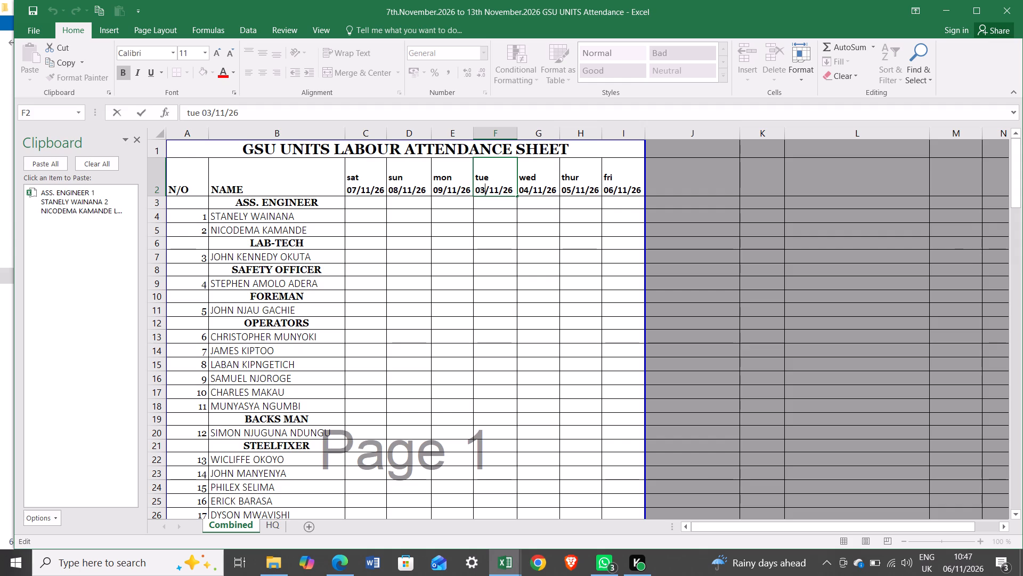
key("BackSpace")
key("BackSpace")
type("10")
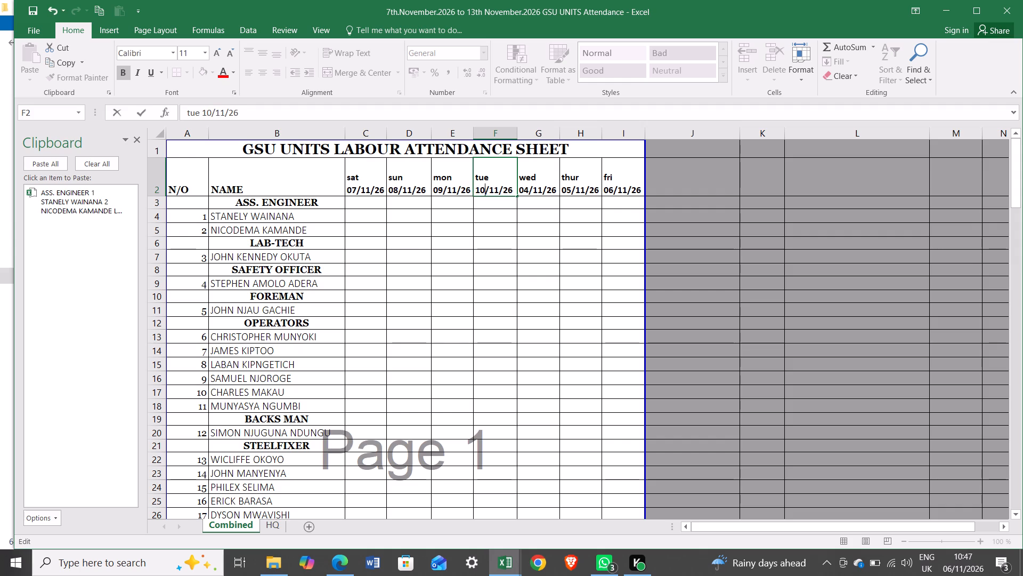
Change the Wednesday, Thursday and Friday header dates in row 2 to 11/11/26, 12/11/26 and 13/11/26.
double_click(529, 192)
key("BackSpace")
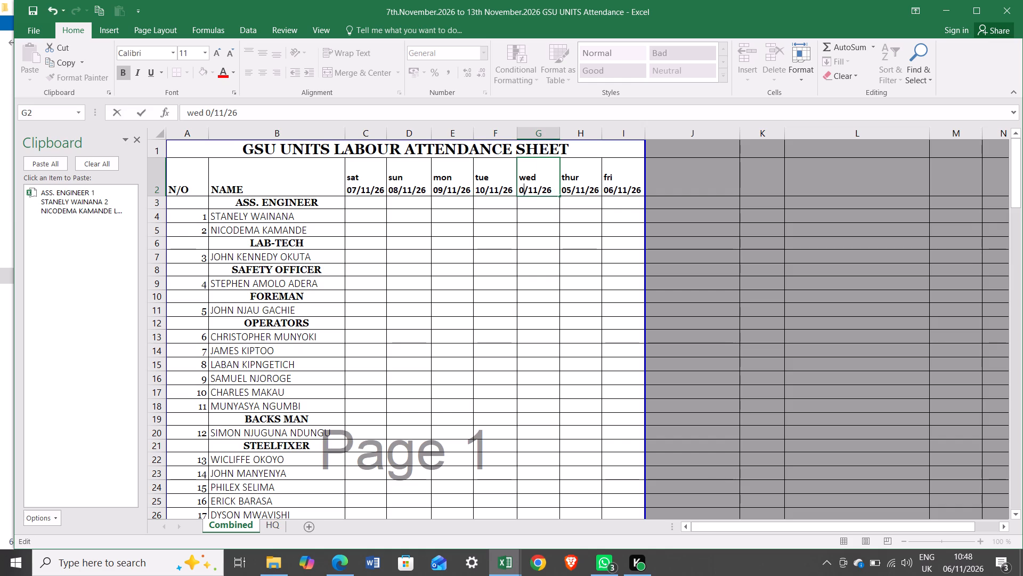
key("1")
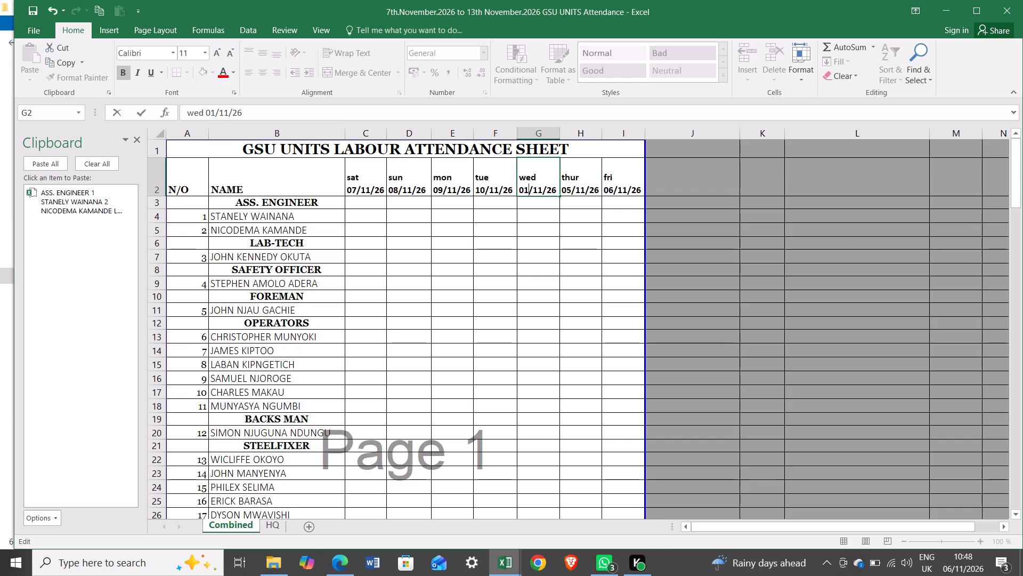
double_click(573, 188)
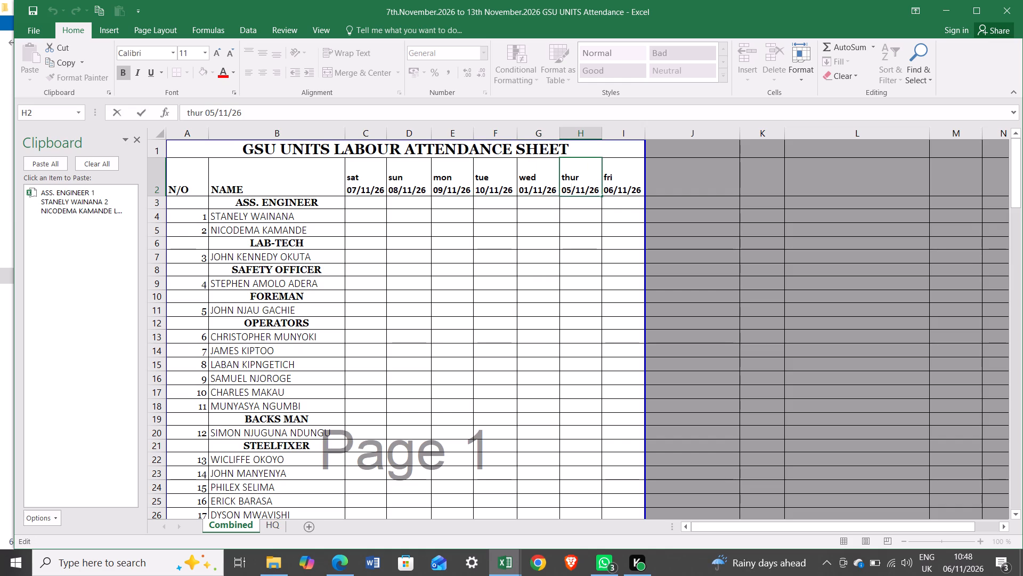
key("BackSpace")
double_click(525, 190)
key("BackSpace")
key("1")
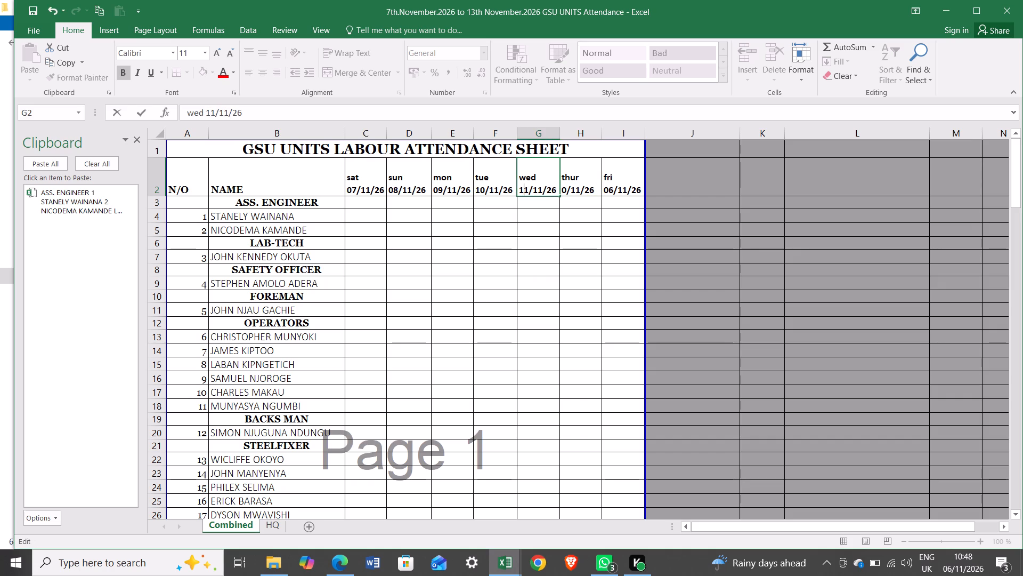
double_click(565, 190)
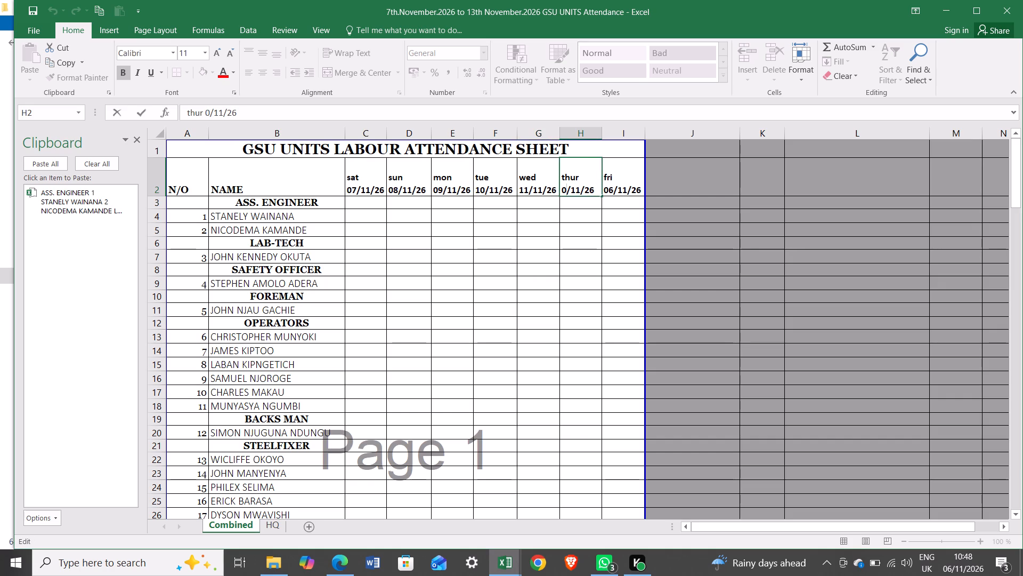
key("BackSpace")
key("1")
key("2")
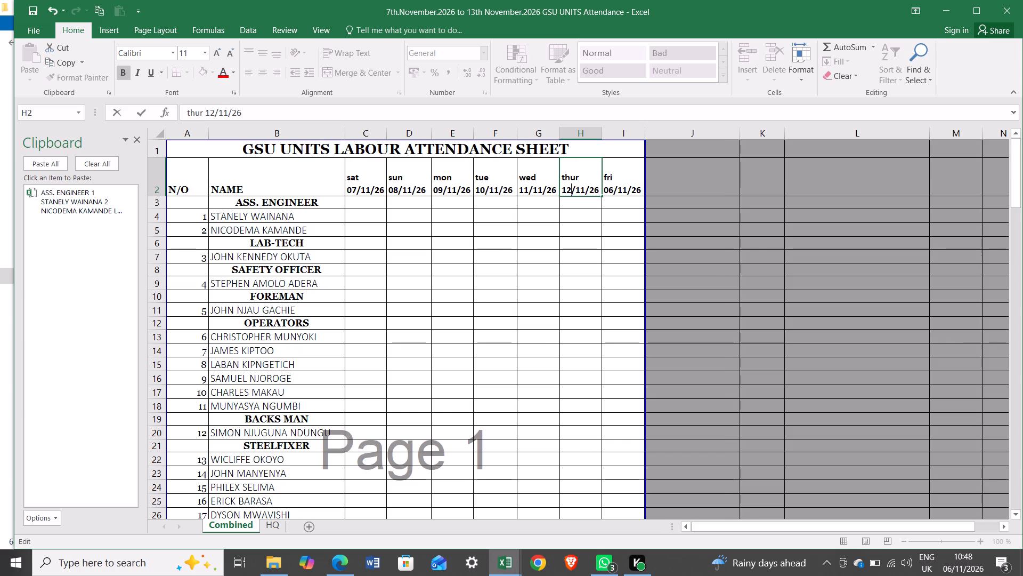
double_click(613, 190)
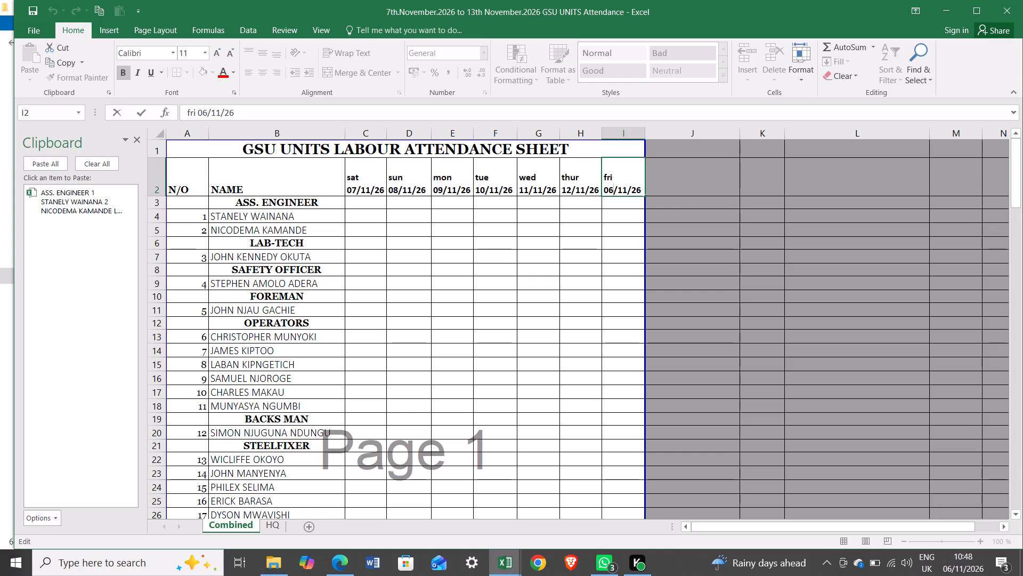
key("BackSpace")
key("BackSpace")
type("13")
Review the Combined sheet's worker list down to its last row, checking names, numbering and formatting.
scroll(613, 190, "down", 6)
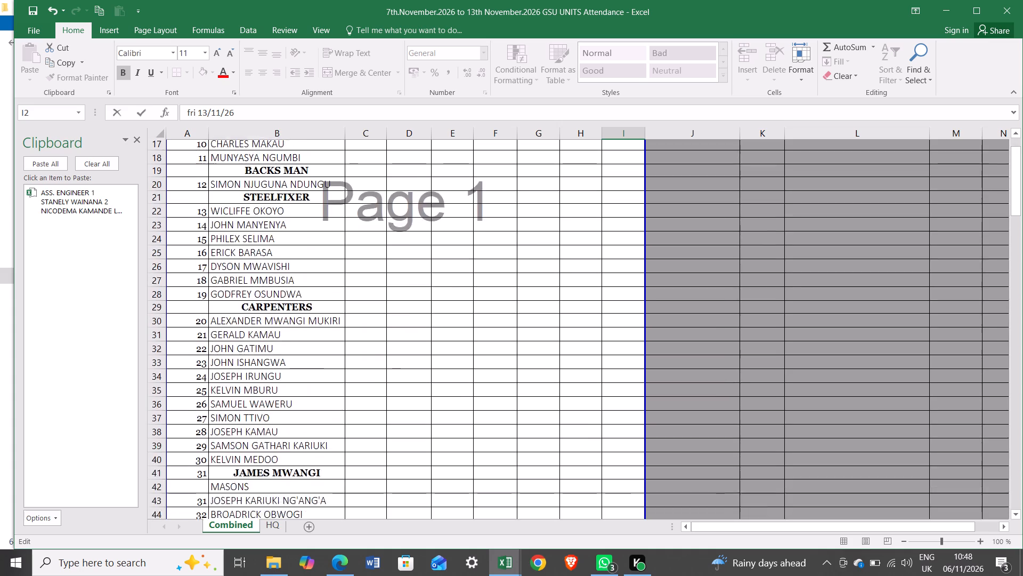
scroll(613, 190, "down", 9)
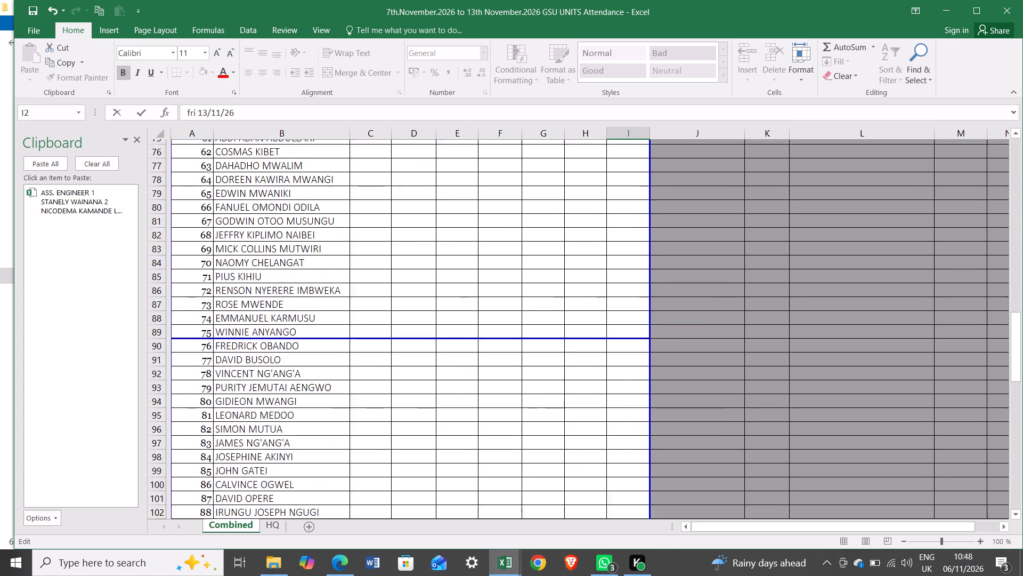
scroll(613, 190, "down", 6)
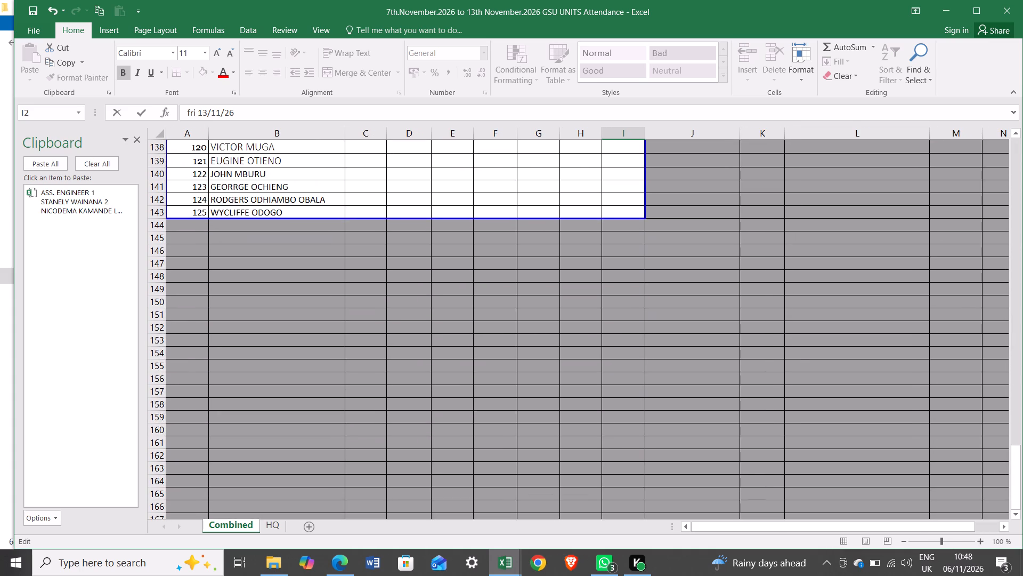
scroll(613, 190, "up", 4)
scroll(613, 190, "down", 1)
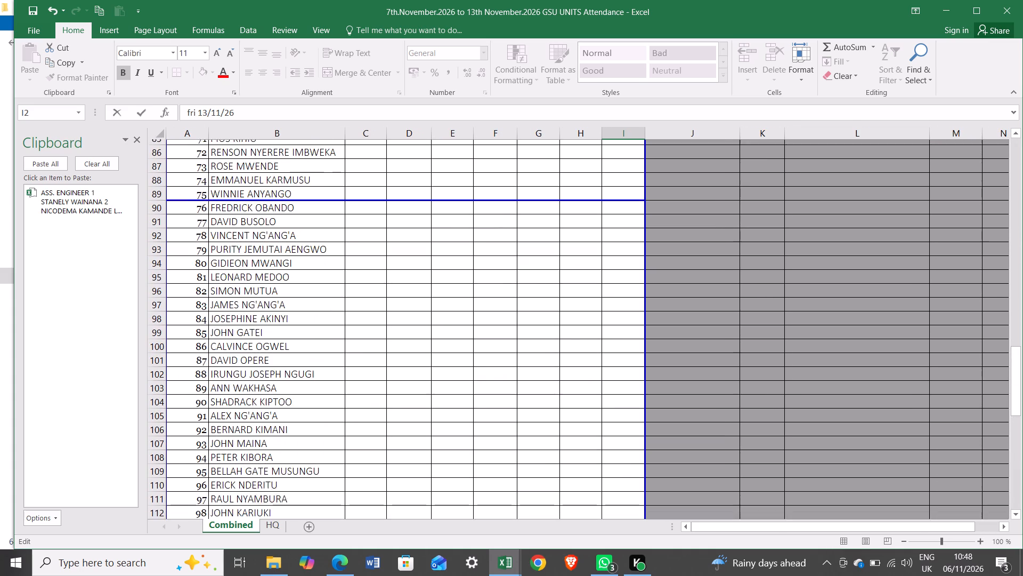
scroll(613, 190, "down", 4)
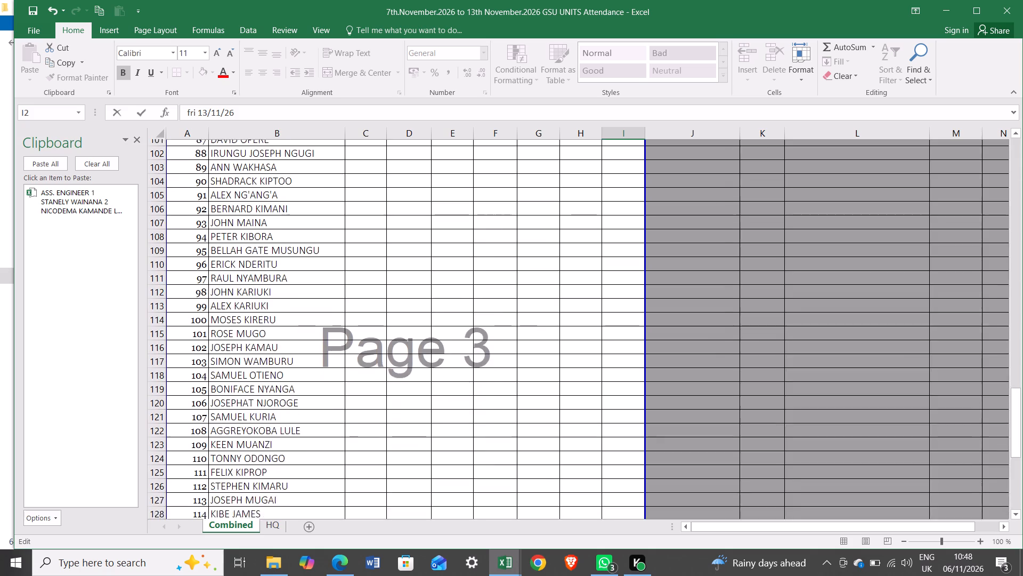
scroll(613, 190, "down", 3)
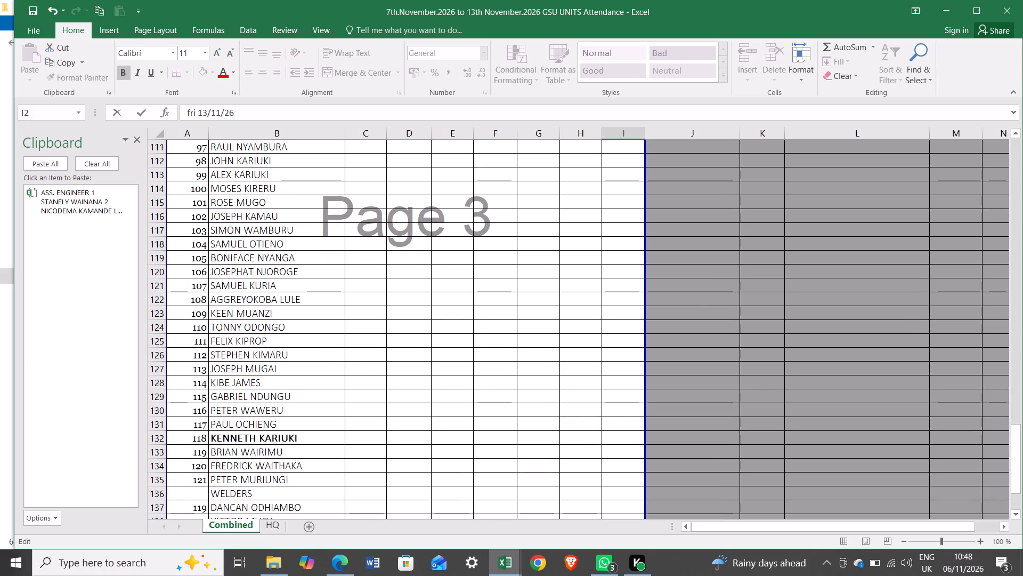
Remove the bold formatting from the whole of row 132, worker number 118.
left_click(157, 439)
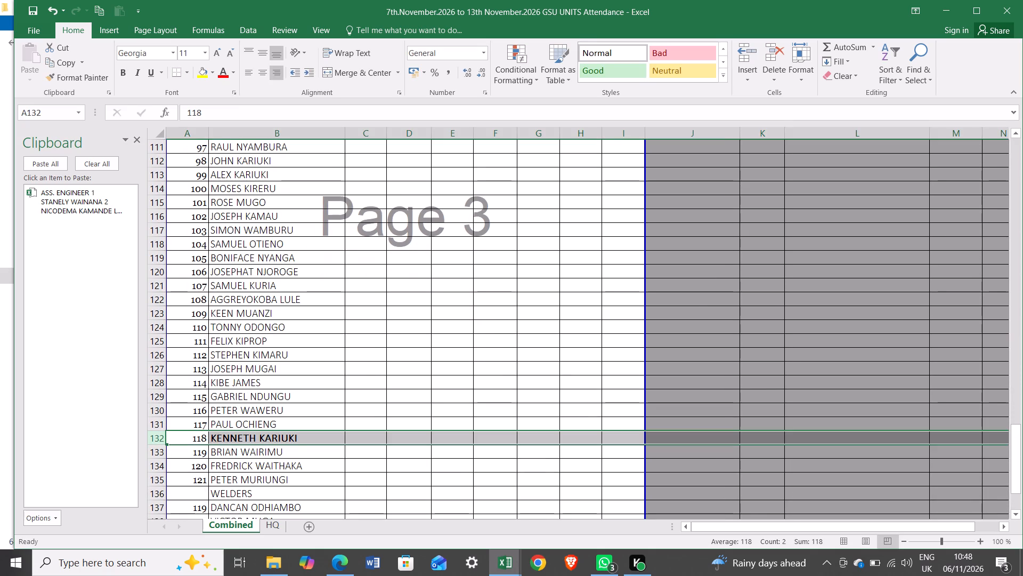
key("ctrl+b")
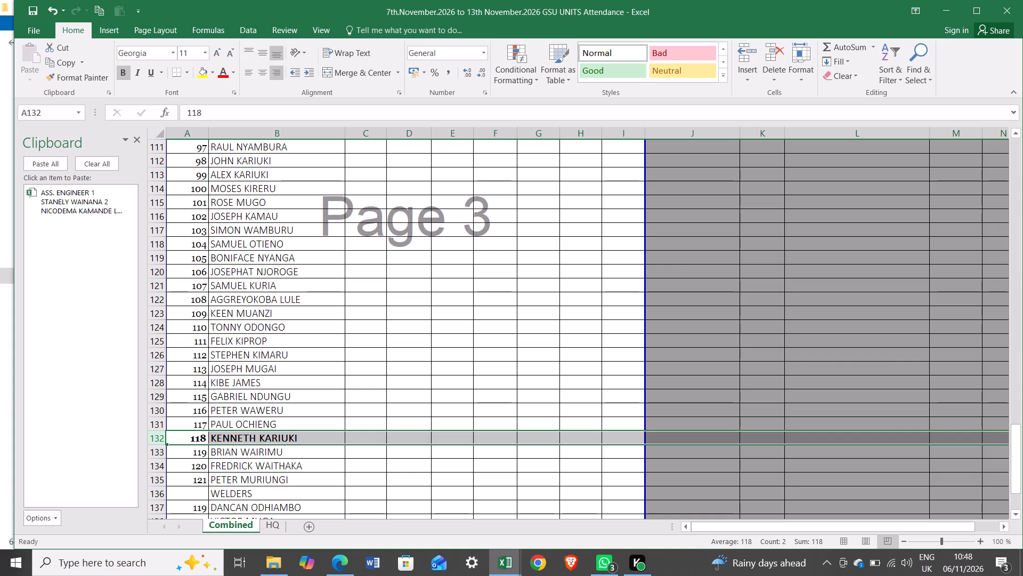
key("ctrl+b")
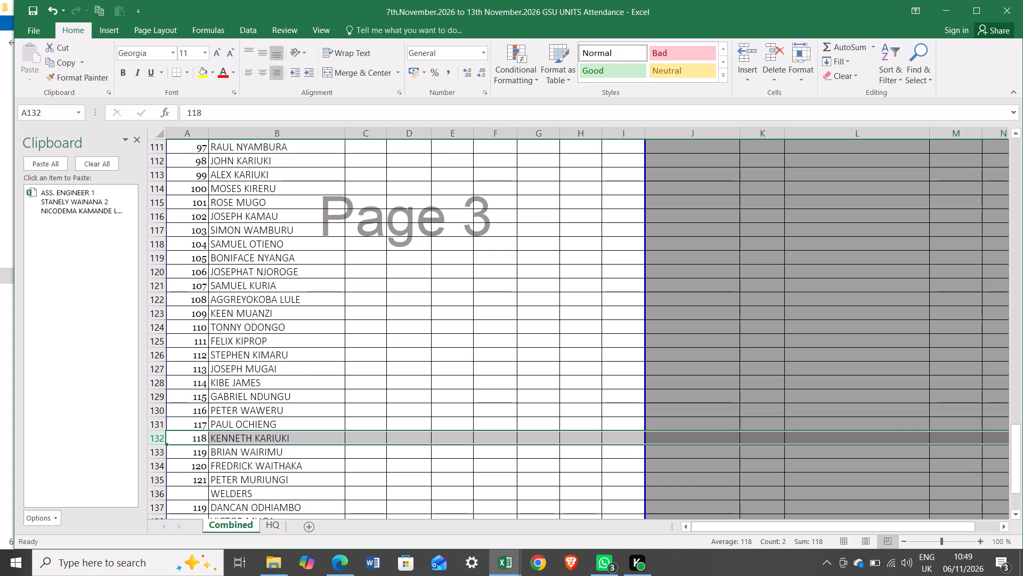
Make the WELDERS category heading in cell B136 bold.
scroll(288, 319, "down", 3)
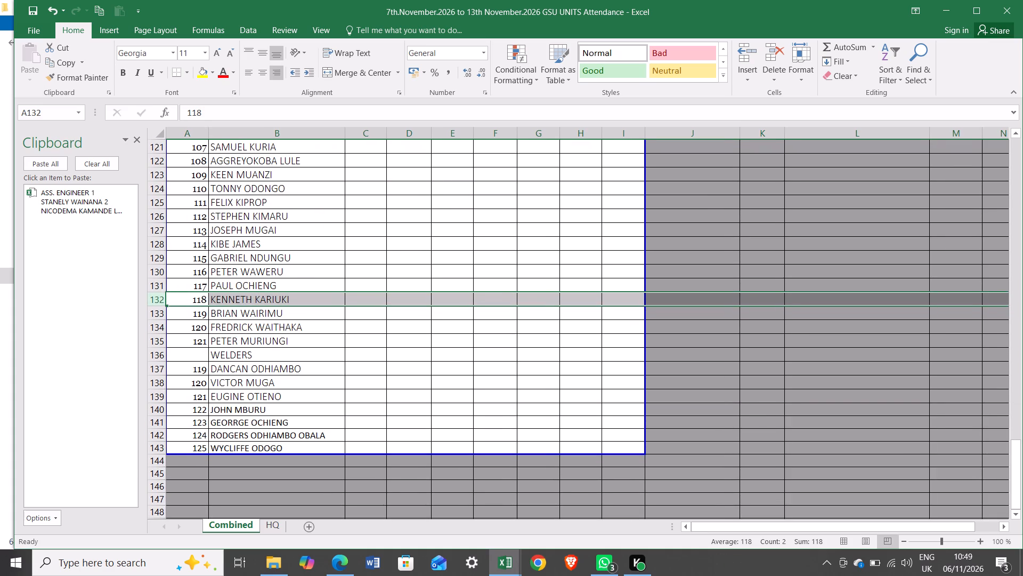
left_click(259, 353)
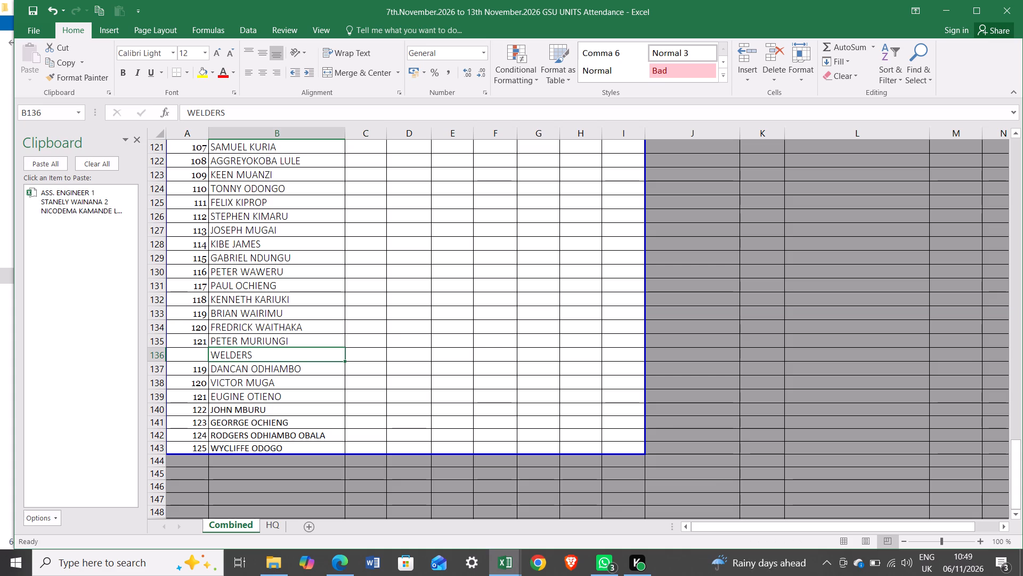
key("ctrl+b")
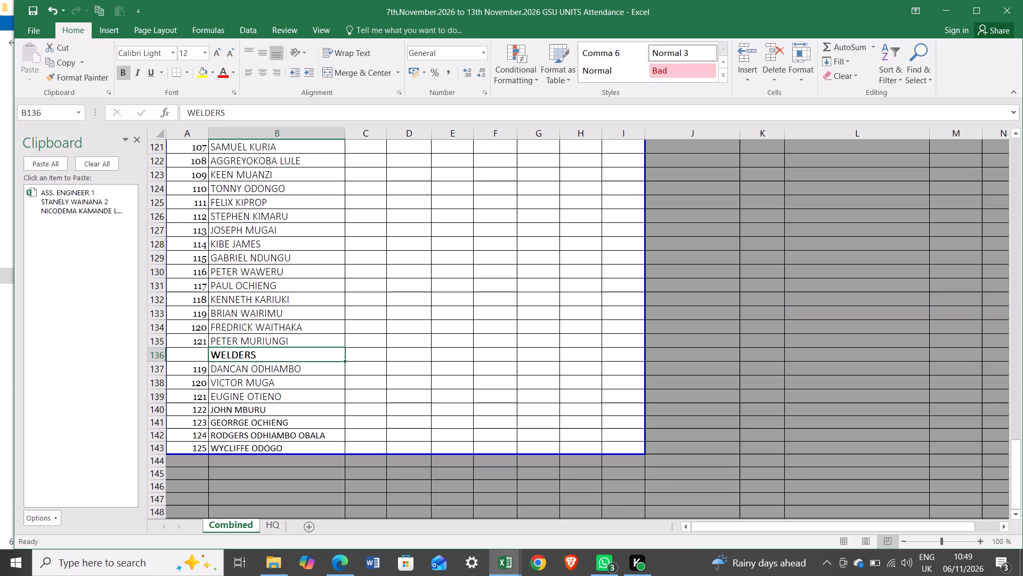
Make the STOREKEEPER category heading in cell B72 bold.
scroll(255, 277, "up", 4)
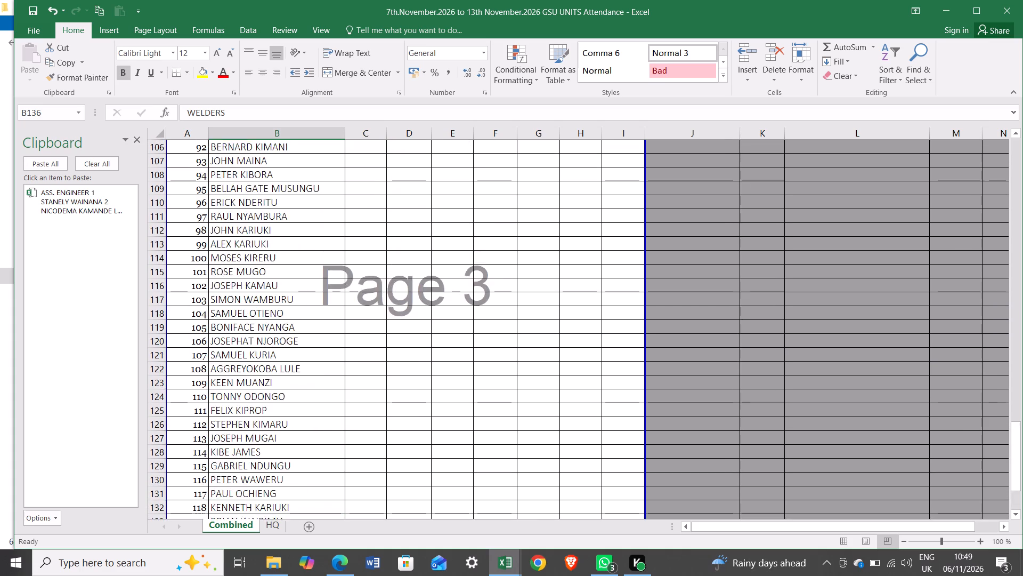
scroll(255, 277, "up", 5)
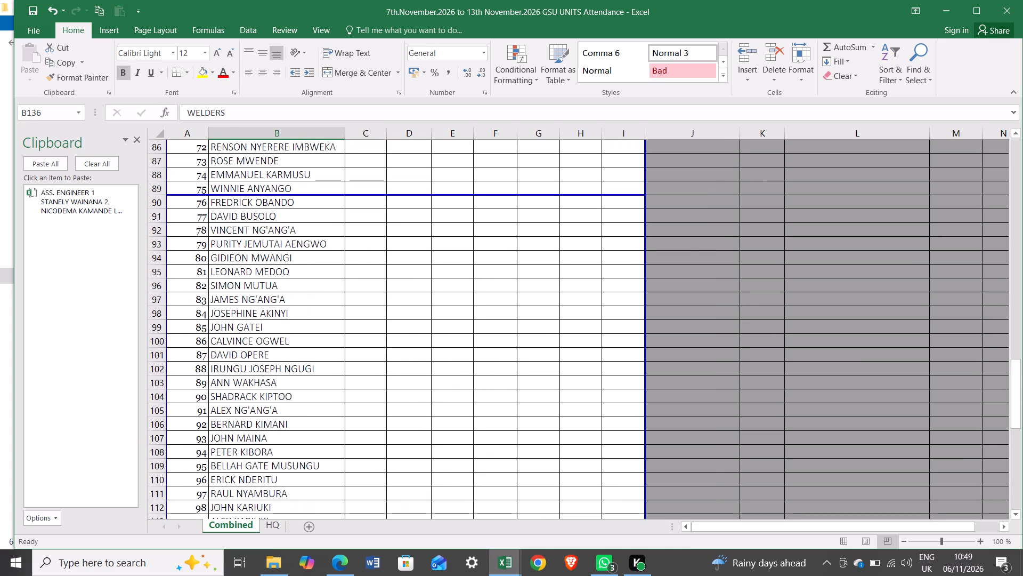
scroll(255, 277, "up", 4)
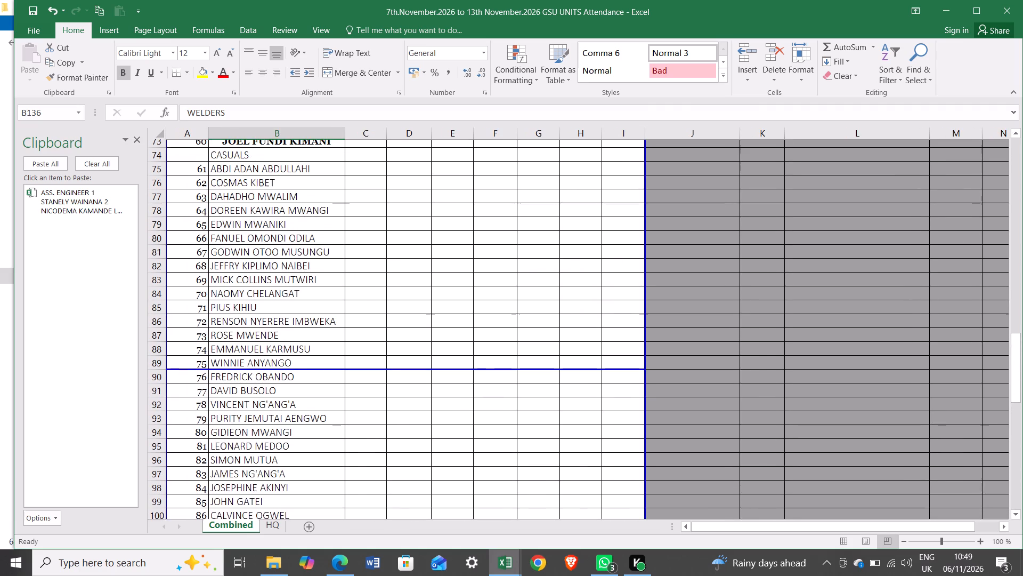
scroll(255, 277, "up", 2)
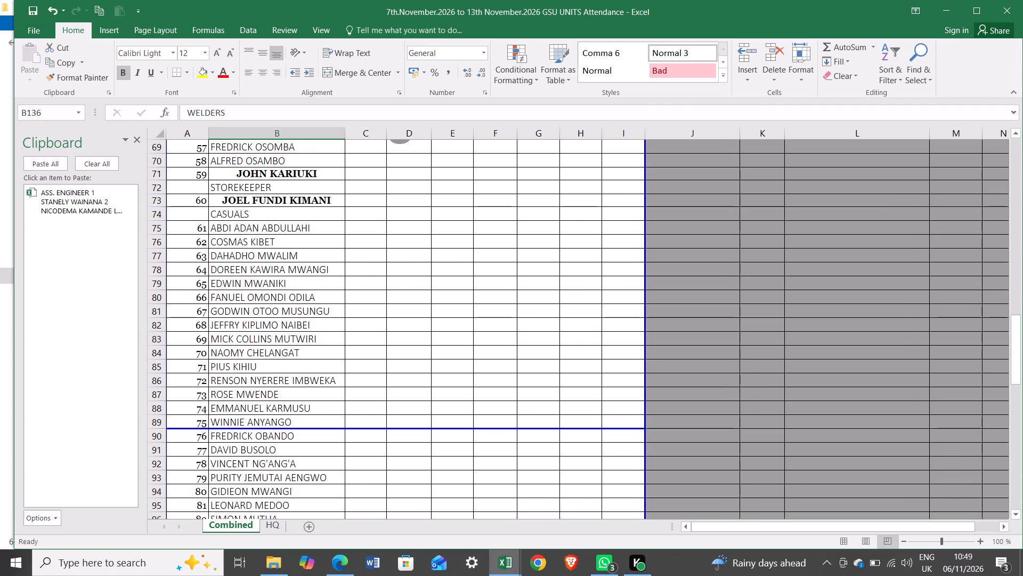
left_click(237, 187)
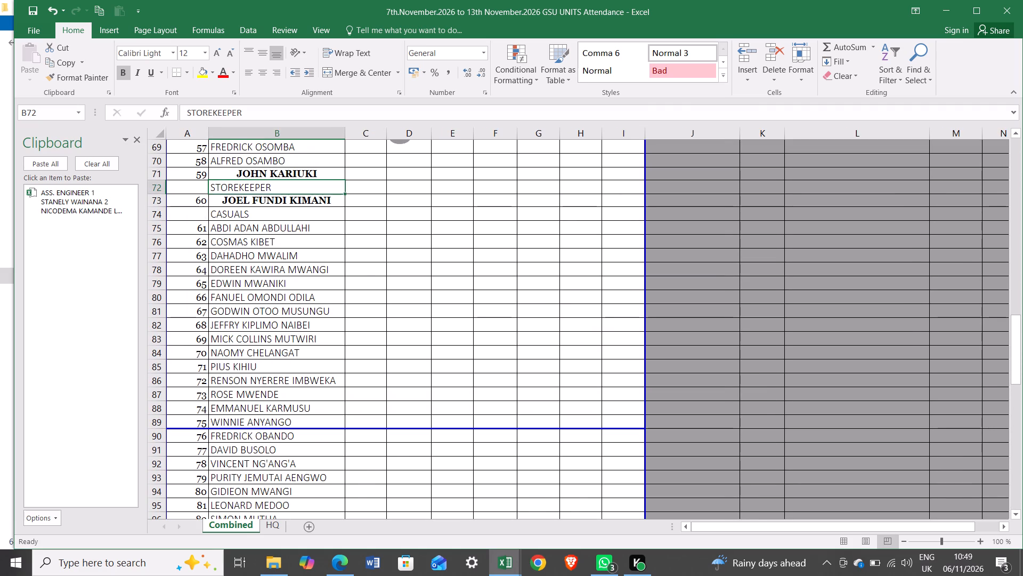
key("ctrl+b")
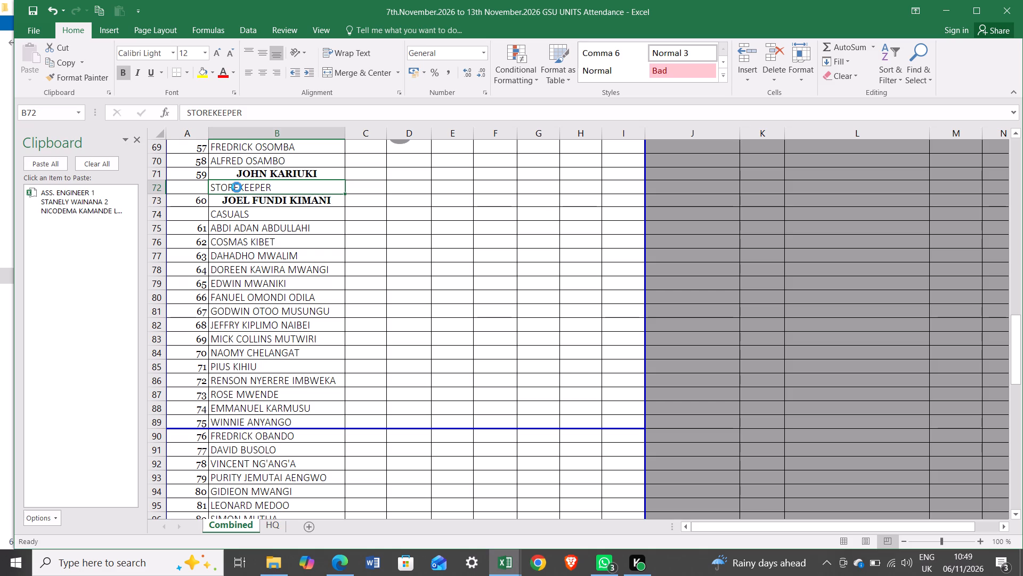
Remove bold from the worker names in cells B71 and B73, above and below the STOREKEEPER heading.
left_click(238, 171)
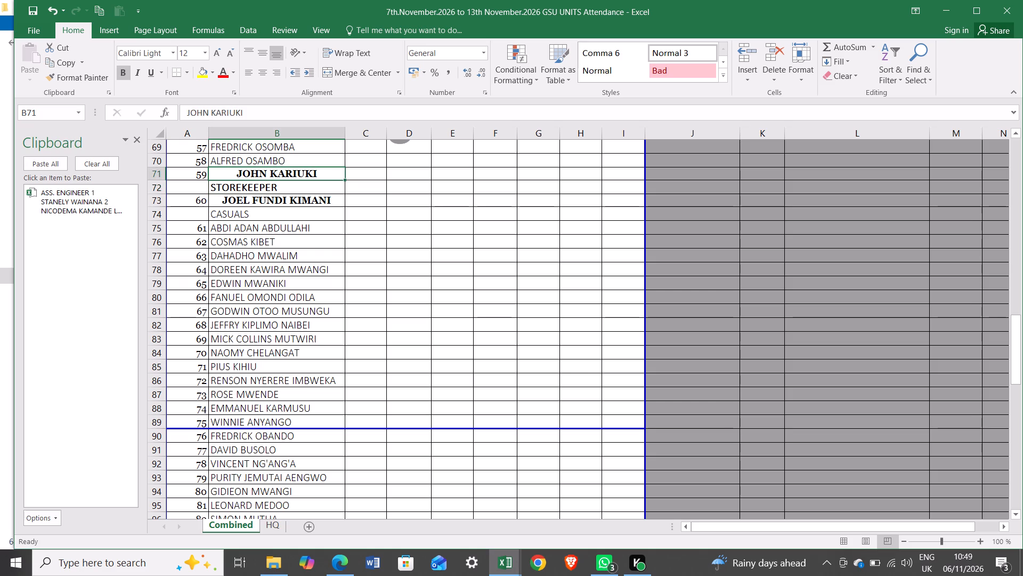
key("ctrl+b")
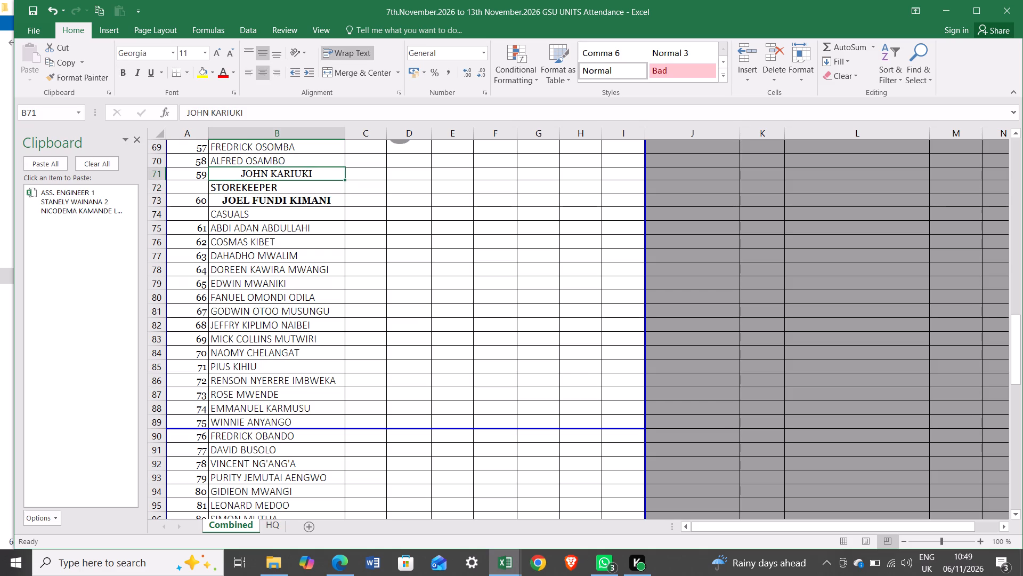
left_click(250, 205)
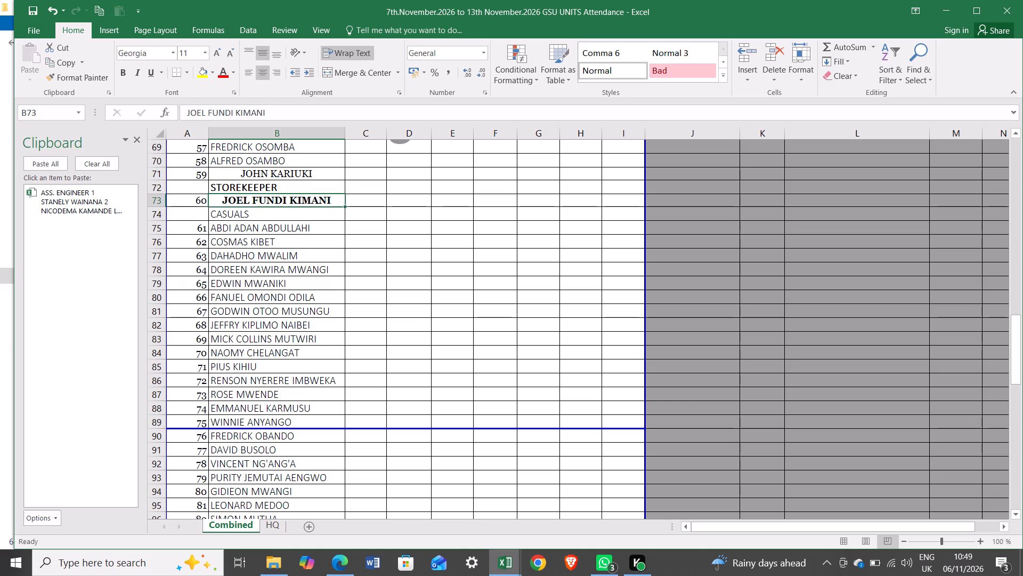
key("ctrl+b")
Make the CASUALS category heading in cell B74 bold.
left_click(277, 239)
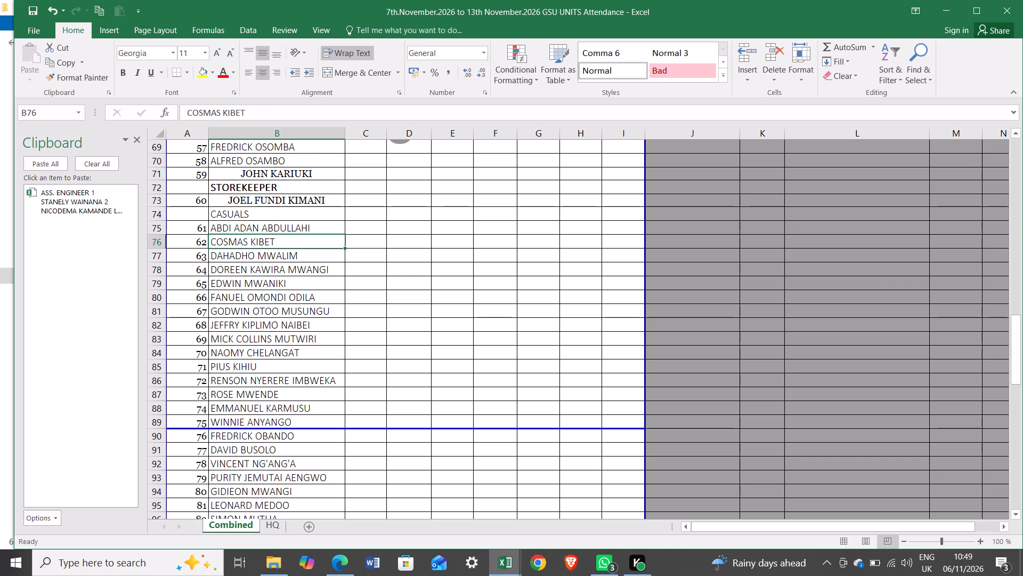
left_click(239, 214)
key("ctrl+b")
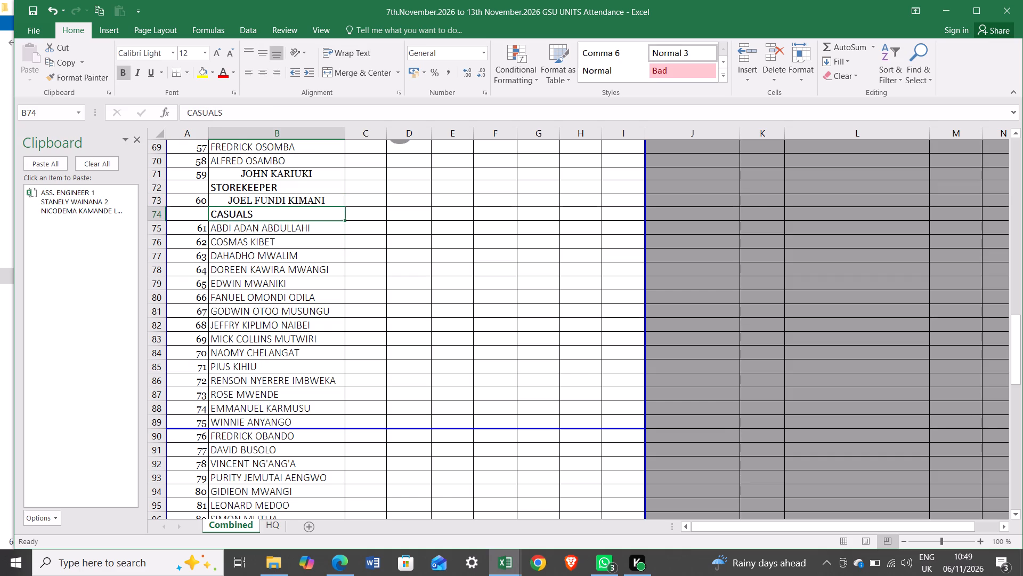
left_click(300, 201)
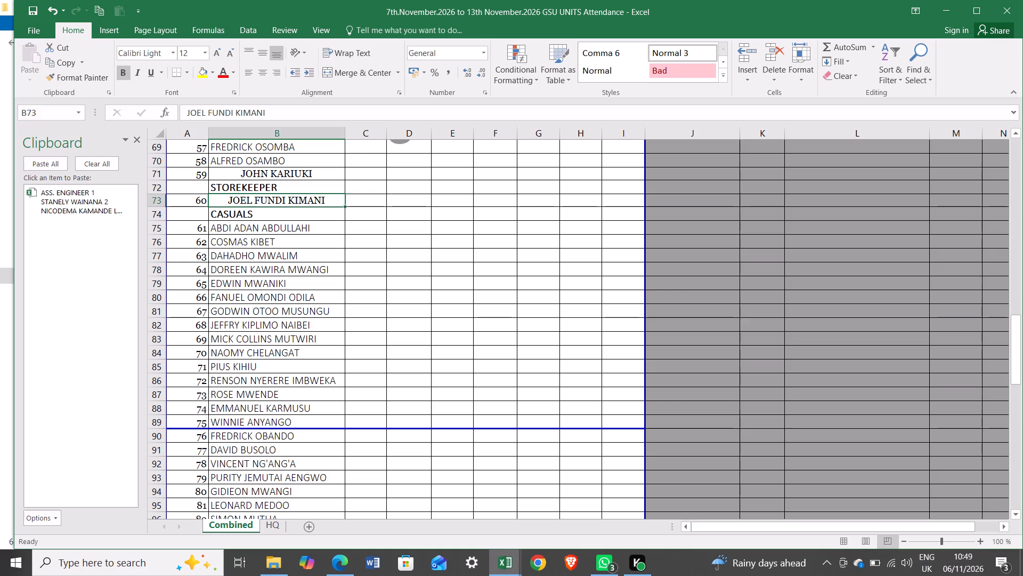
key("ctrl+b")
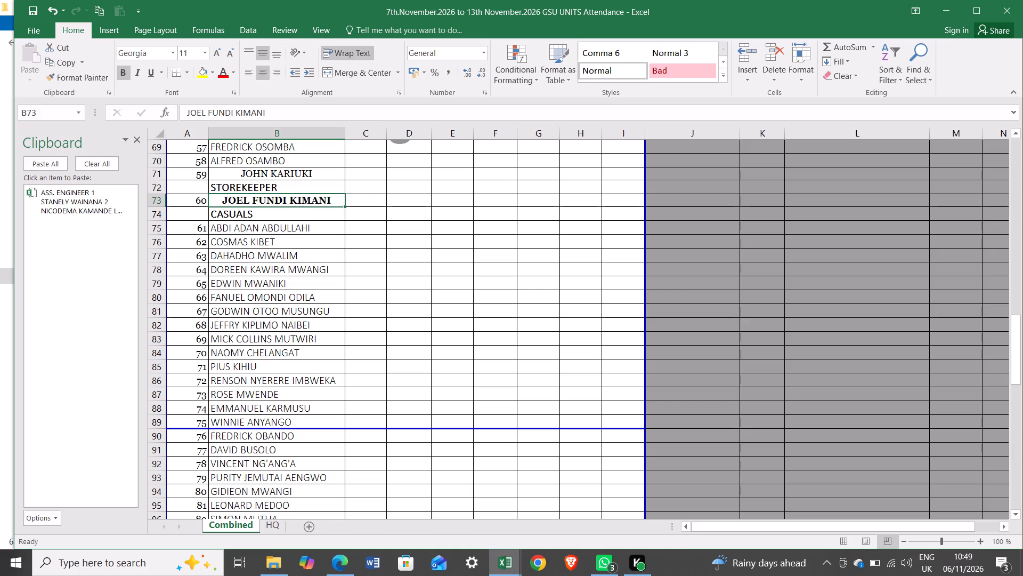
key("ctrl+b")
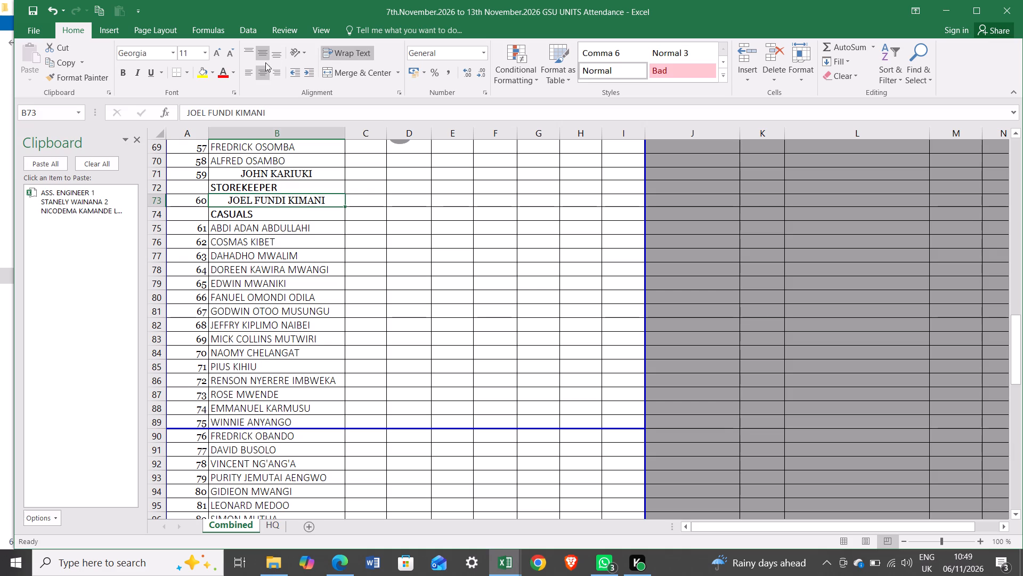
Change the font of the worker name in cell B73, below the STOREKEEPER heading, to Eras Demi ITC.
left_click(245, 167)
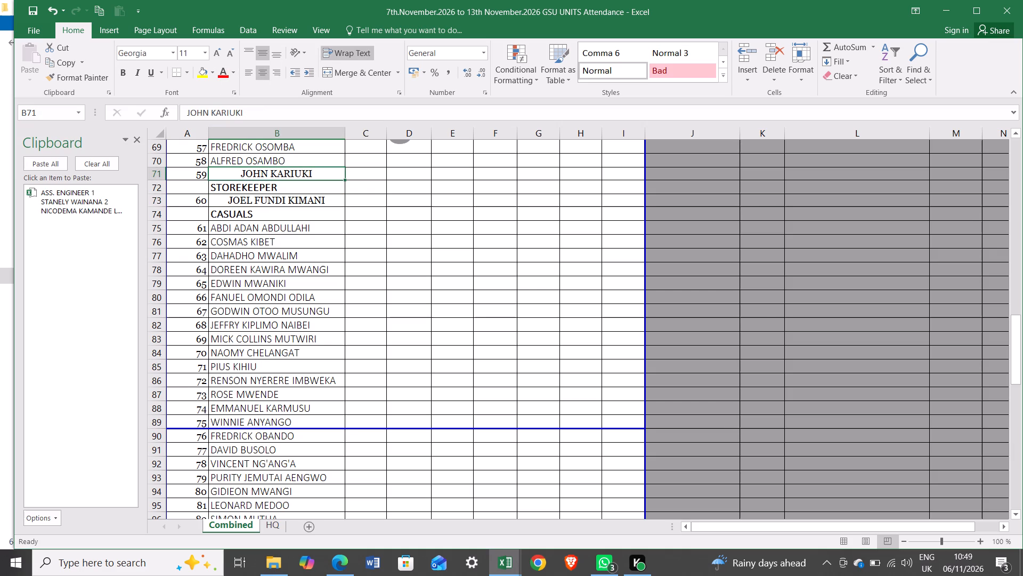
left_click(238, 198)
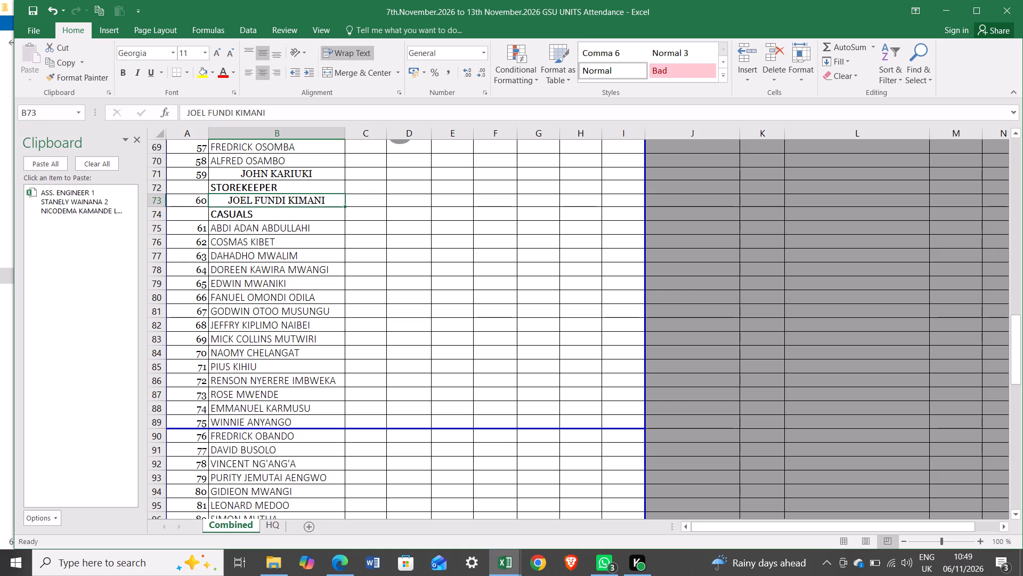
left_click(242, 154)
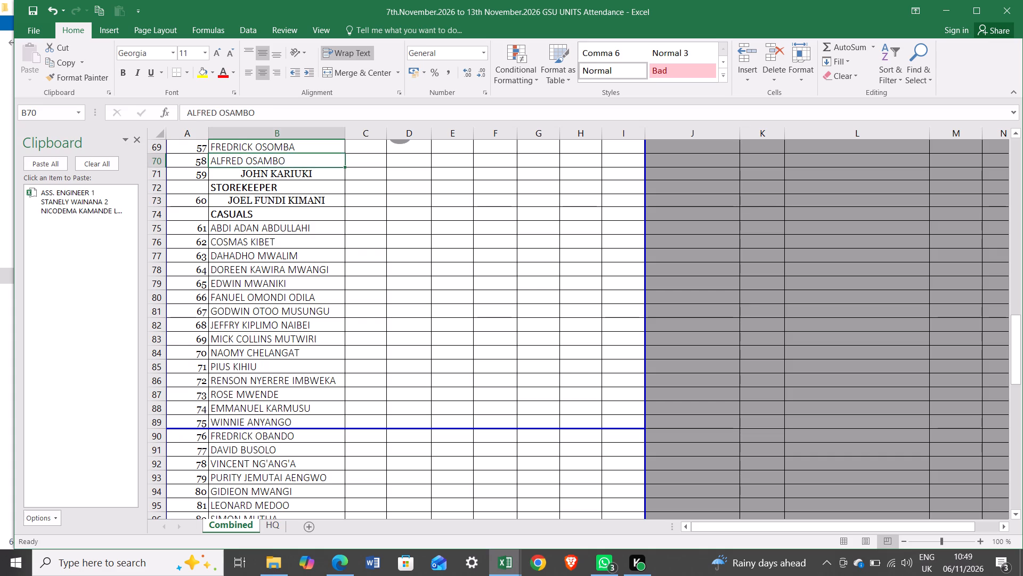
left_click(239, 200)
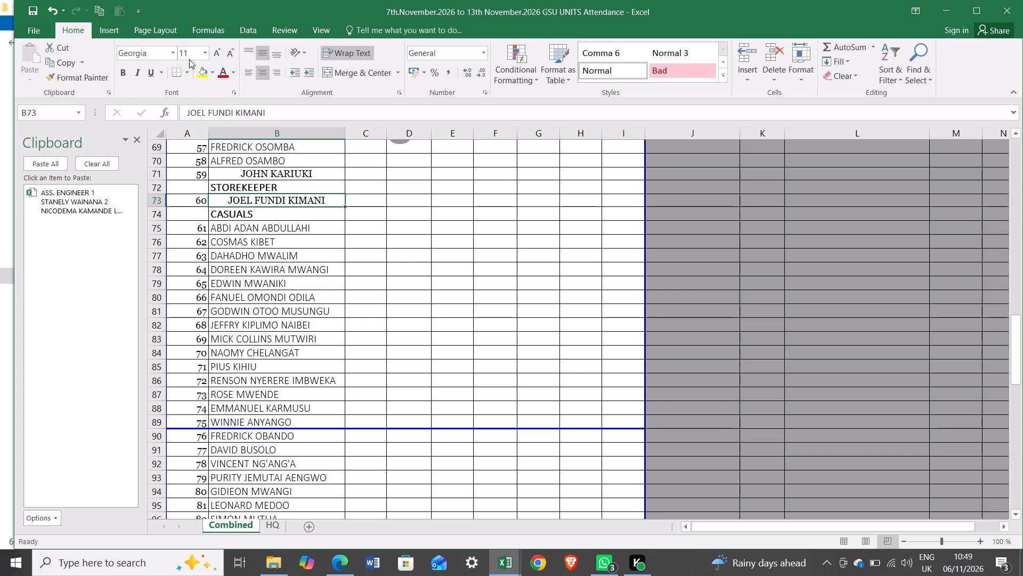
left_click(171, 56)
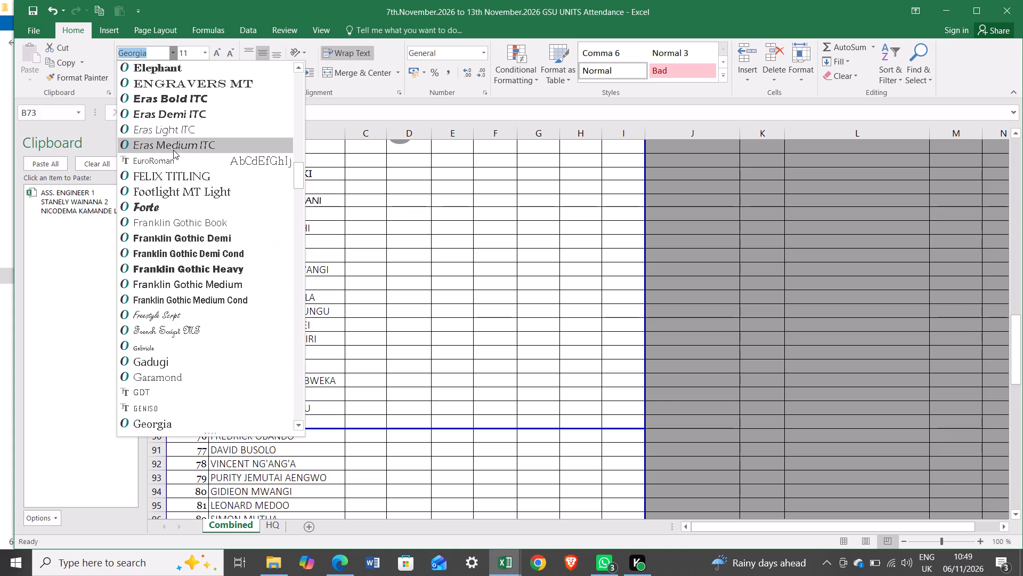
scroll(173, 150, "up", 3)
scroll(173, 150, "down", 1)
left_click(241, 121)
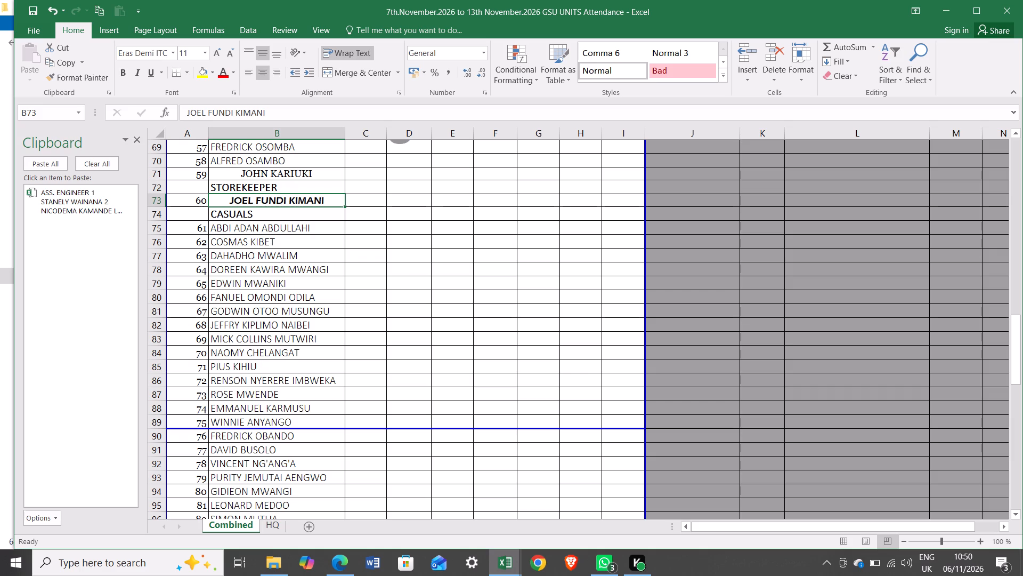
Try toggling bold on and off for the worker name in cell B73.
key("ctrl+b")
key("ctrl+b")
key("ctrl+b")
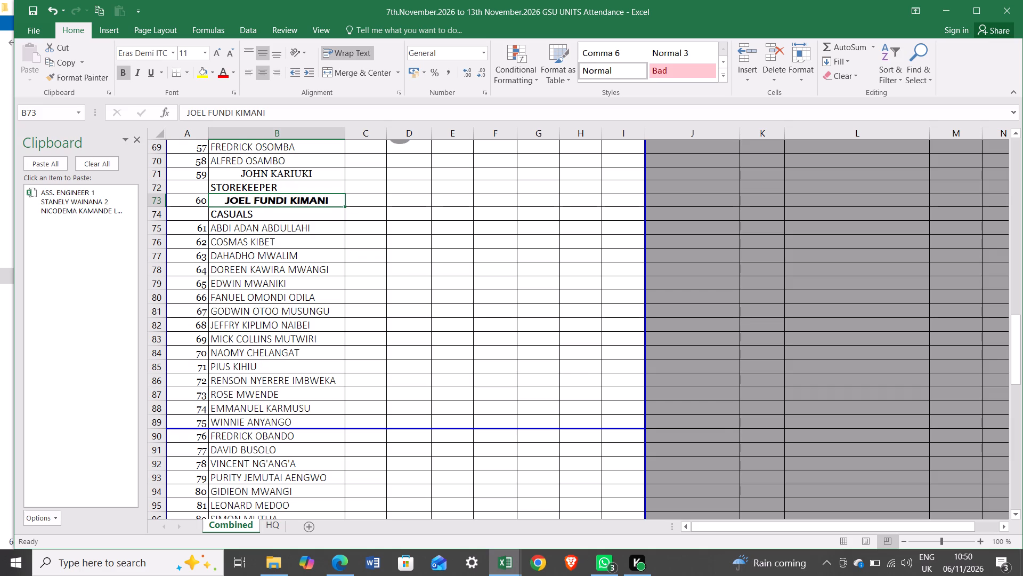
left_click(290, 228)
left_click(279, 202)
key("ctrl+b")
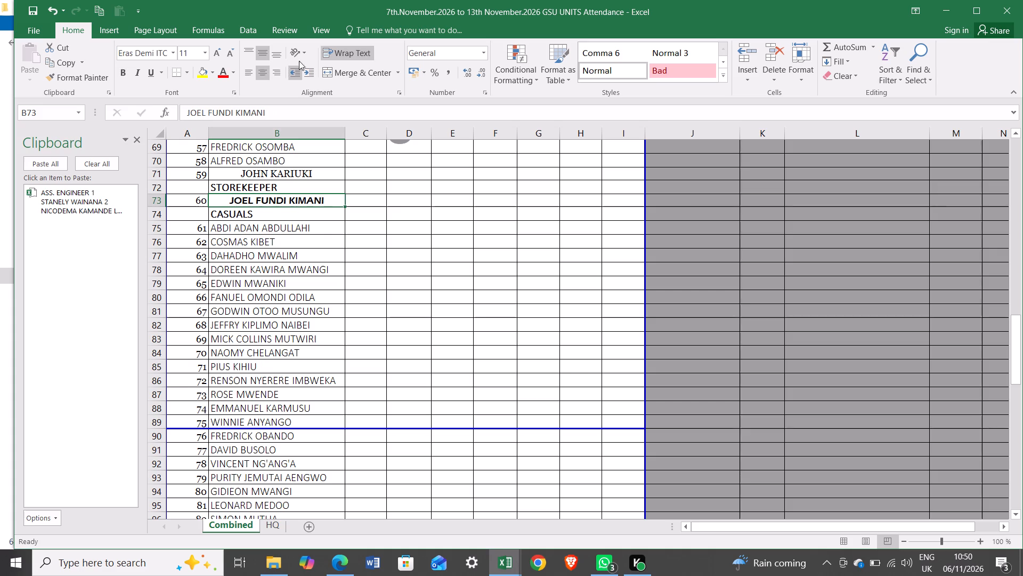
Align the worker name in cell B73 to the top and left of its cell.
left_click(249, 55)
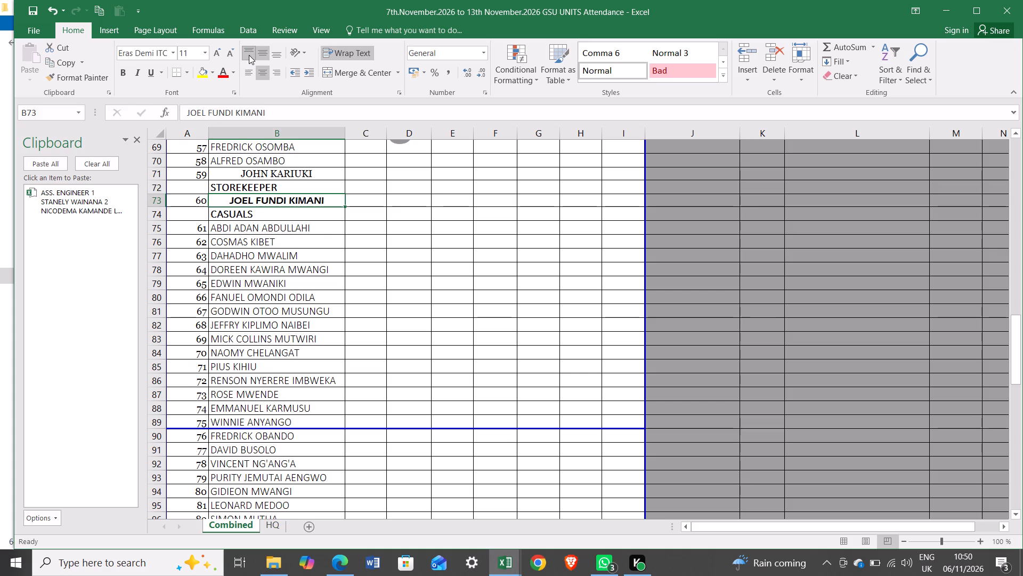
left_click(250, 73)
Align the CASUALS category heading in cell B74 to the middle vertically and center it horizontally.
left_click(233, 213)
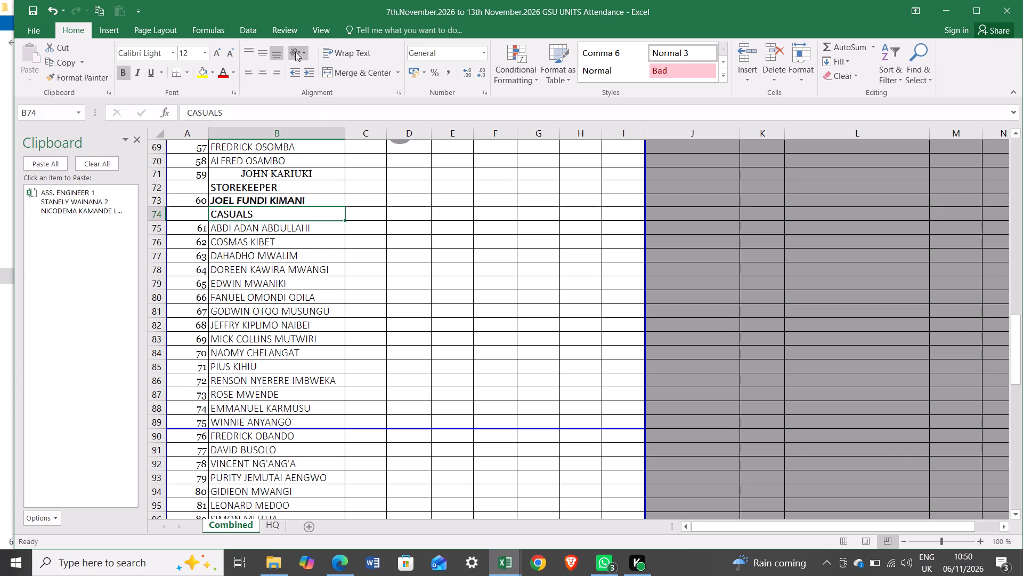
left_click(263, 51)
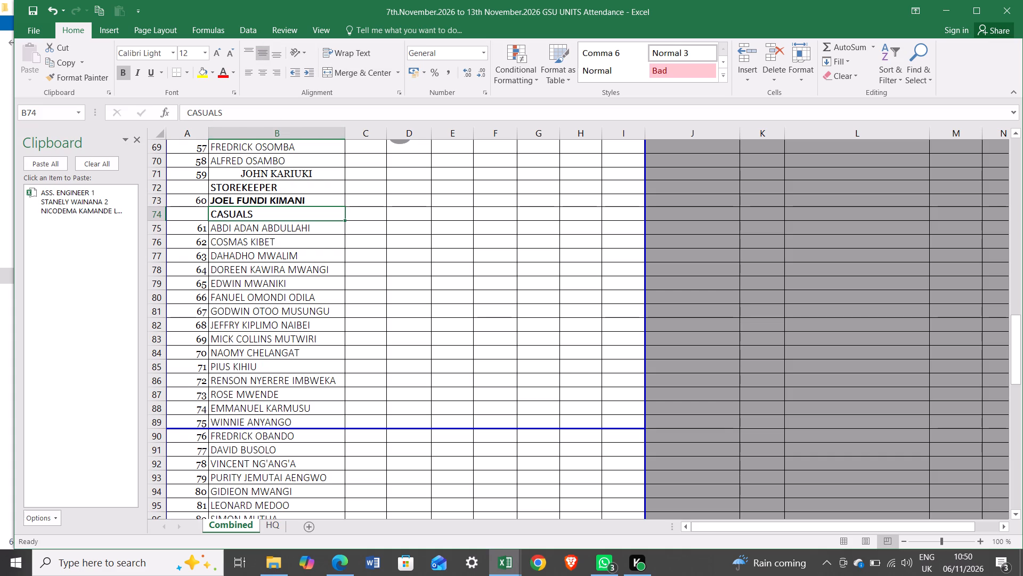
left_click(260, 75)
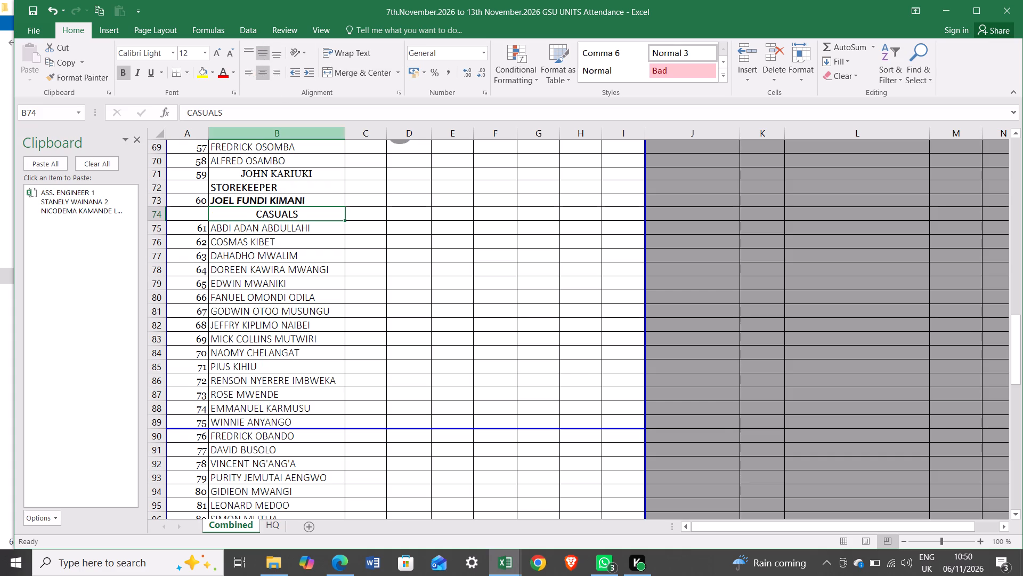
Align the worker name in cell B71, above the STOREKEEPER heading, to the top and left of its cell.
left_click(260, 175)
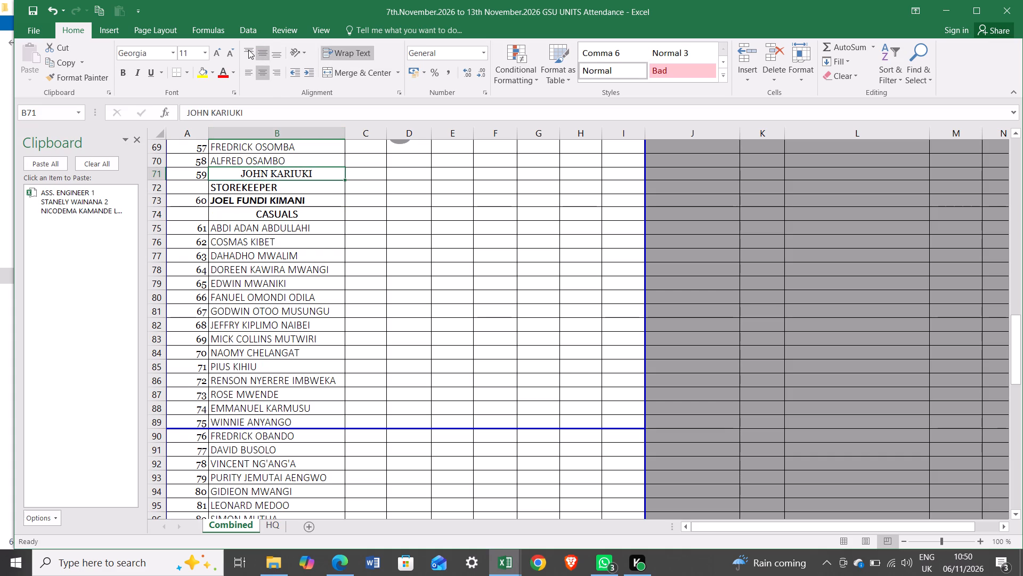
left_click(248, 50)
left_click(245, 69)
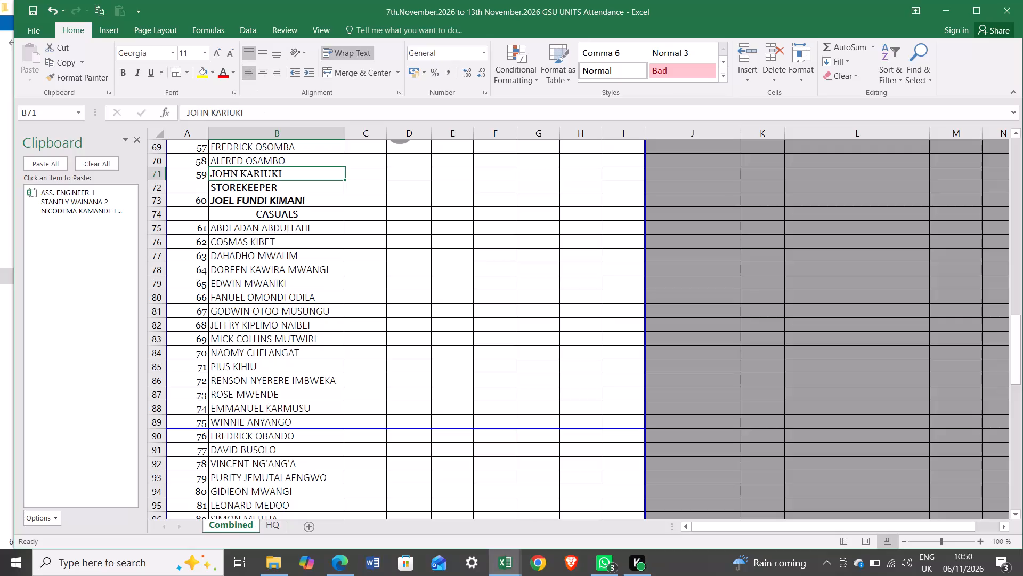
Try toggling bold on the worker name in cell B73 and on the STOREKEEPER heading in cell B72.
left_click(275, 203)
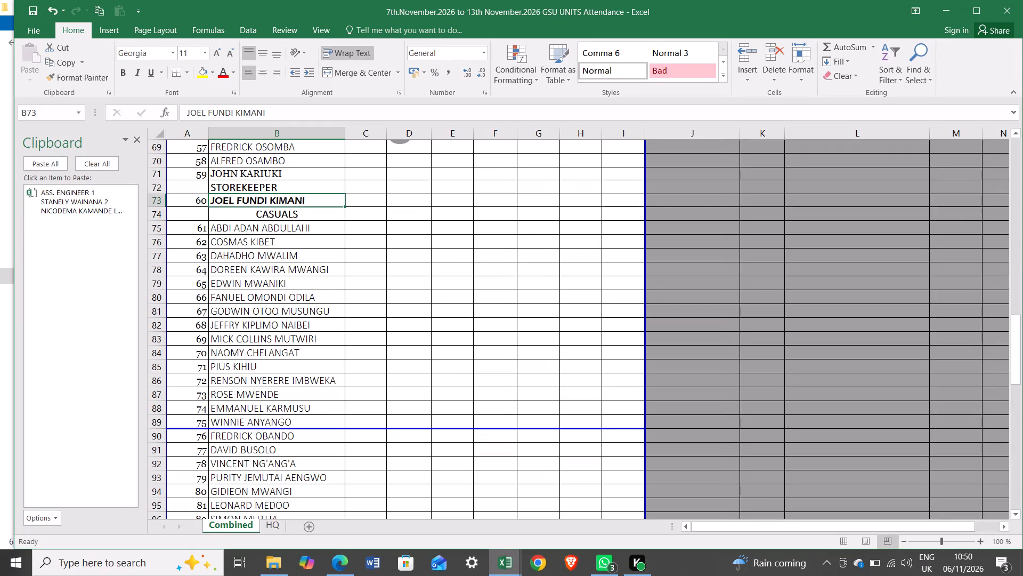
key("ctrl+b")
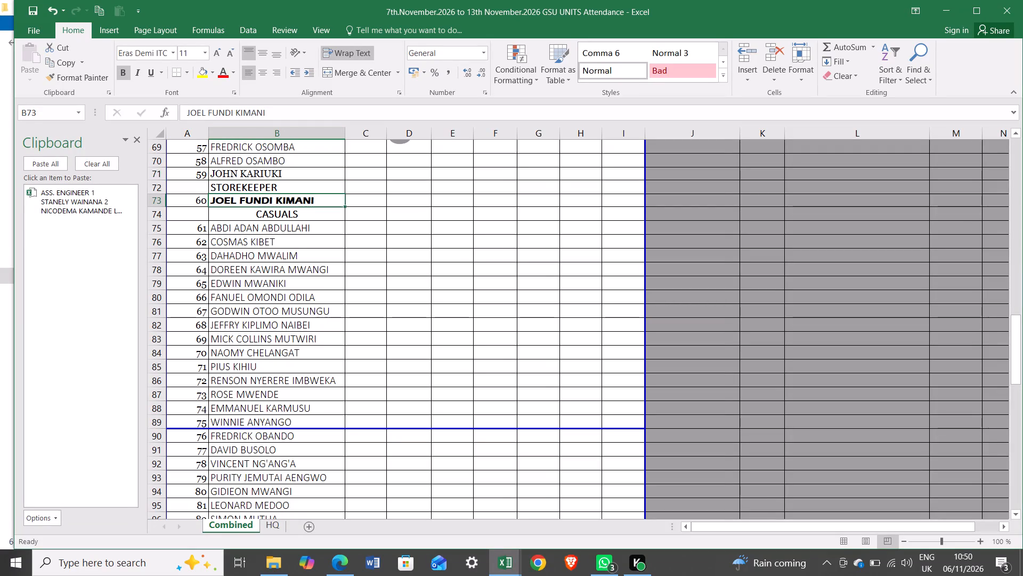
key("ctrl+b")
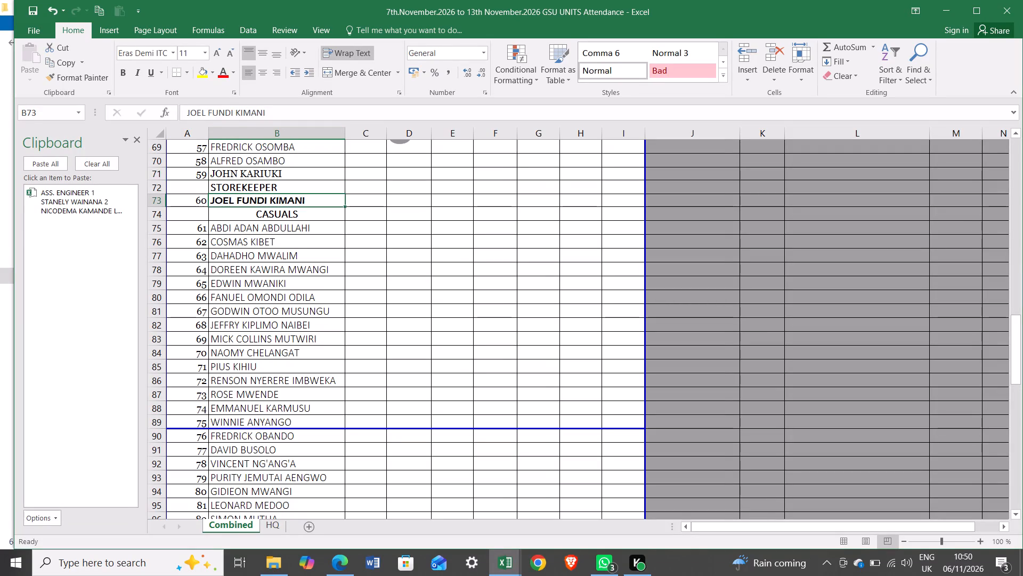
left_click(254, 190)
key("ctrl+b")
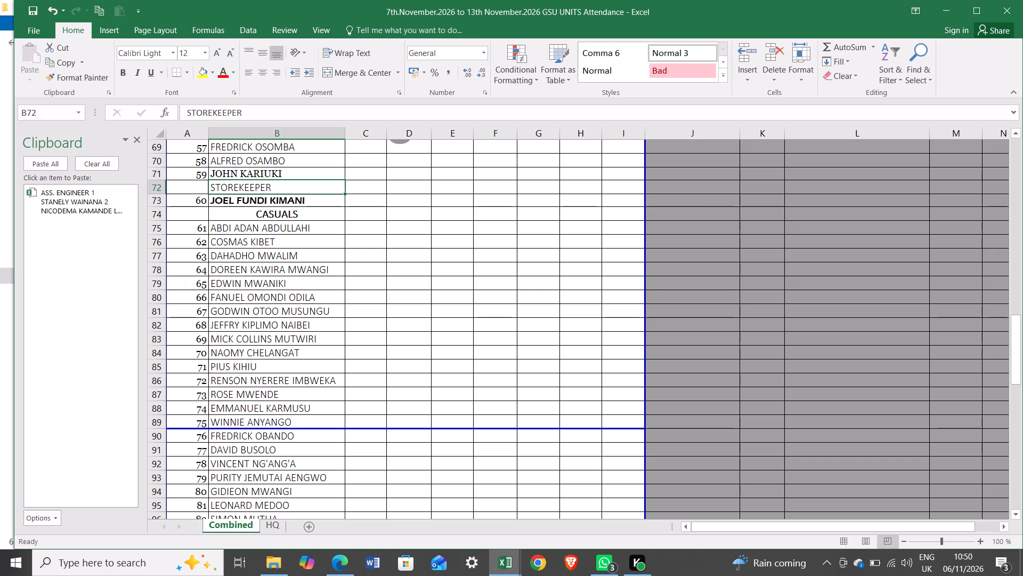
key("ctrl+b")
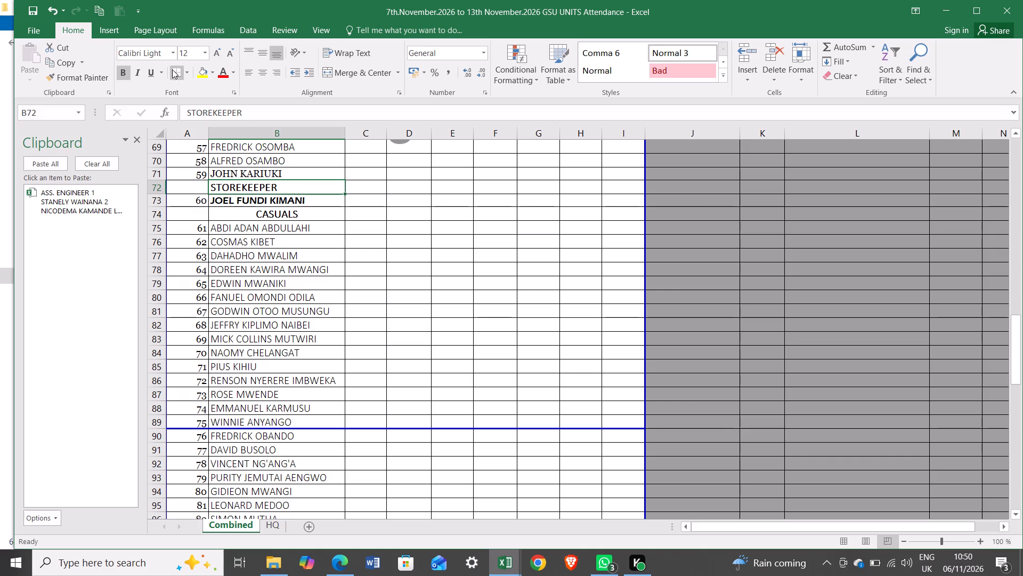
Set the font of the worker name in cell B73 to Calibri Light.
left_click(240, 149)
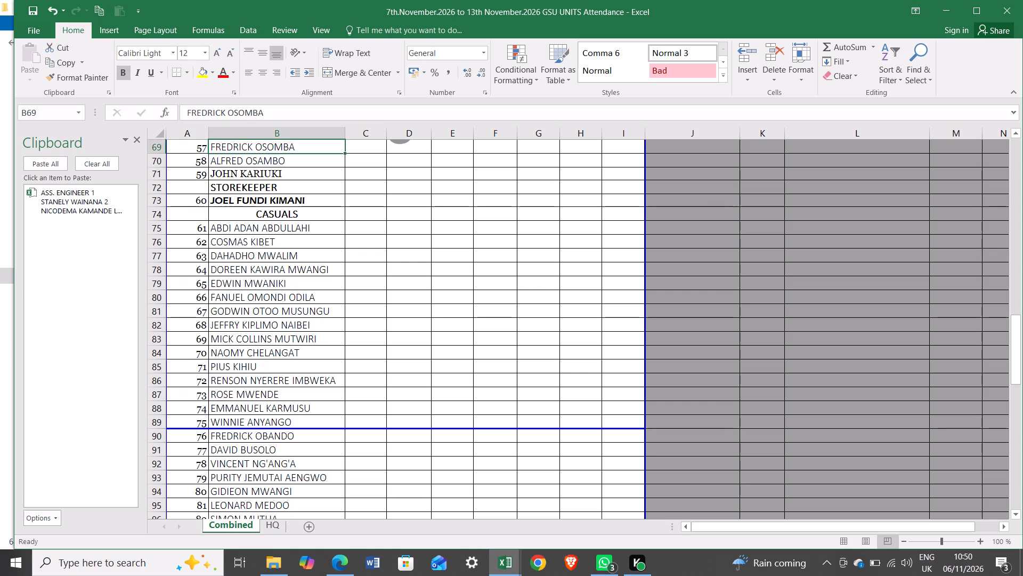
left_click(239, 202)
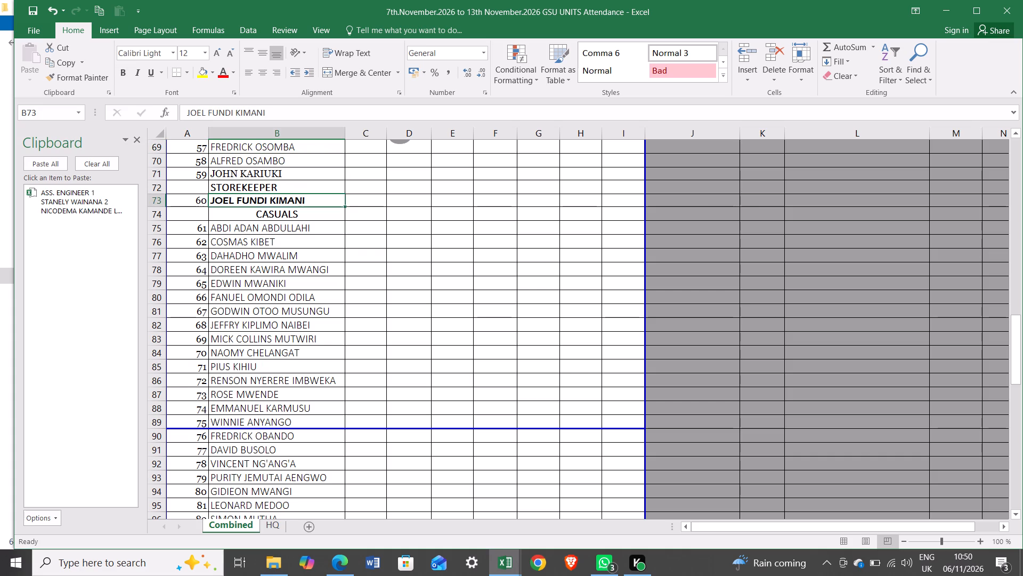
left_click(172, 53)
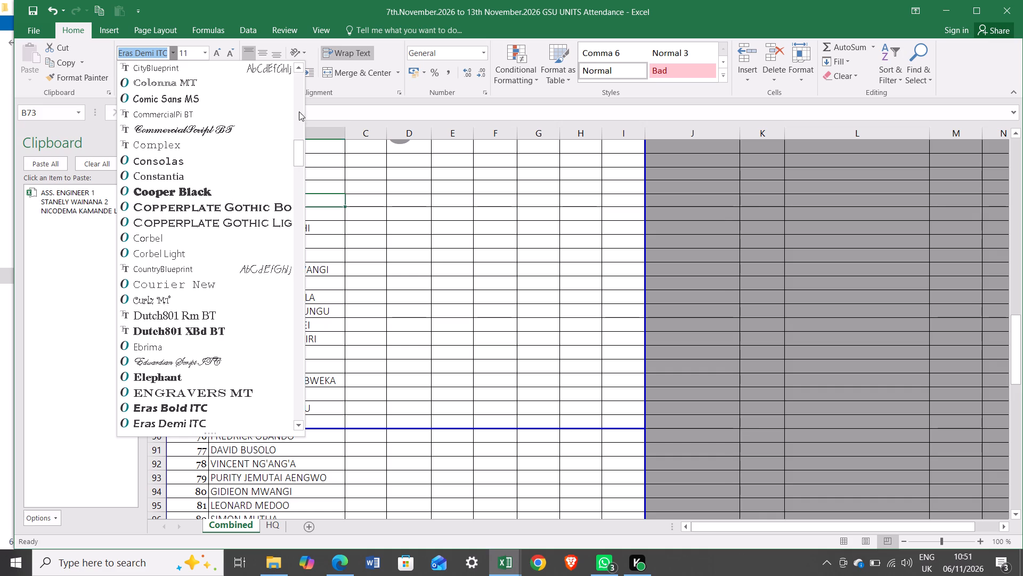
triple_click(302, 67)
triple_click(302, 67)
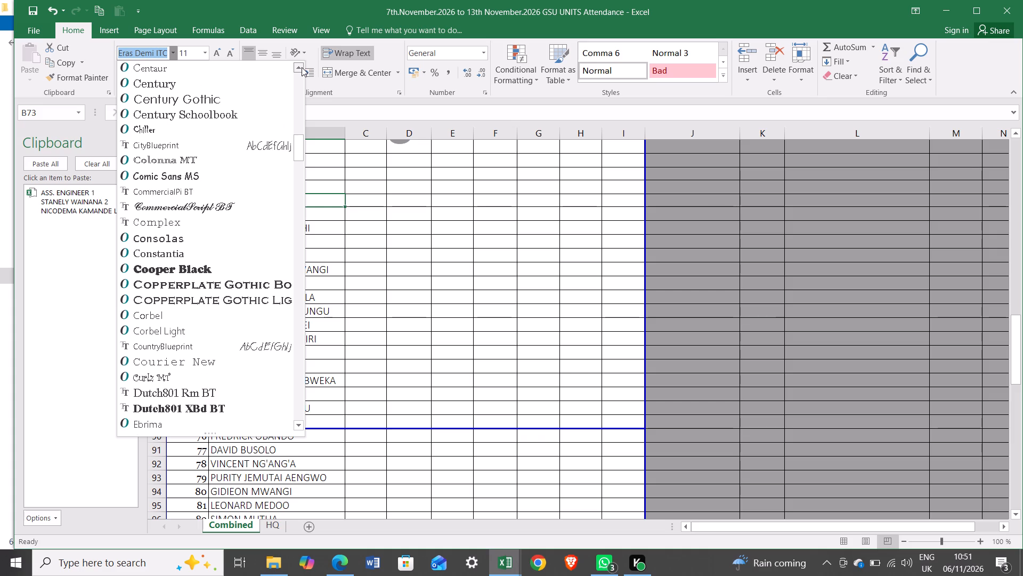
triple_click(302, 67)
triple_click(302, 67)
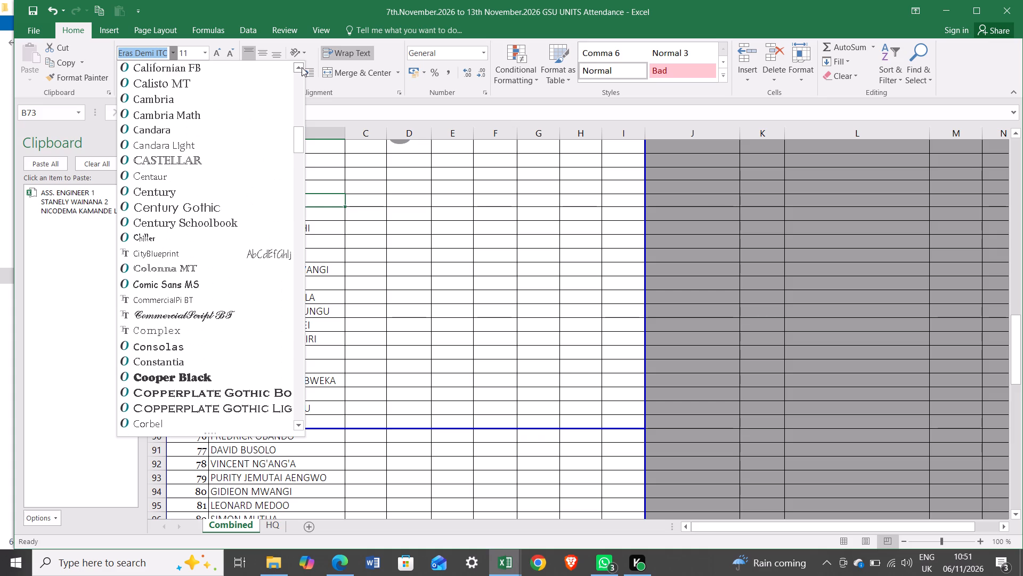
double_click(302, 67)
left_click(202, 86)
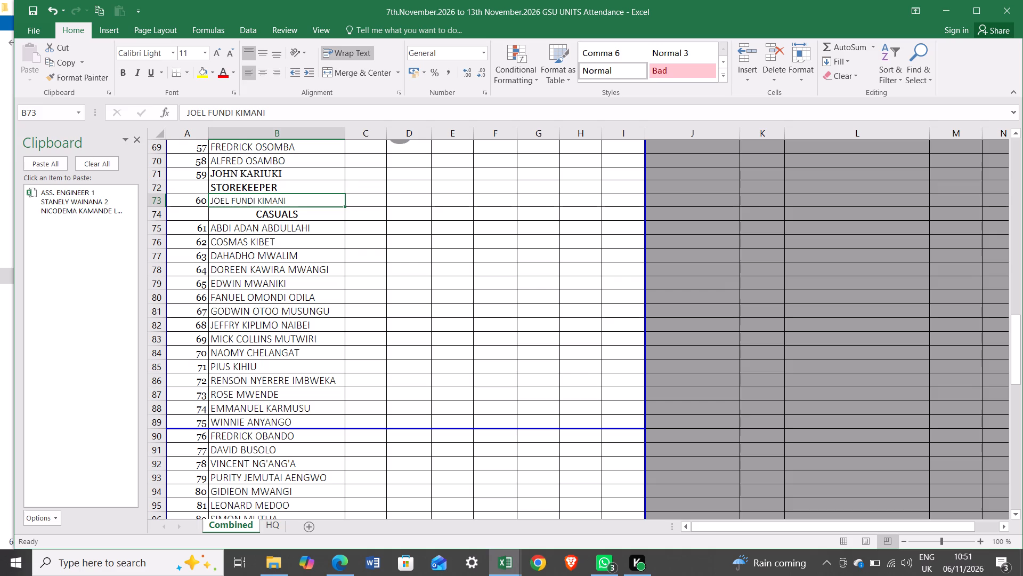
Set the font of the worker name in cell B71 to Candara Light.
left_click(248, 175)
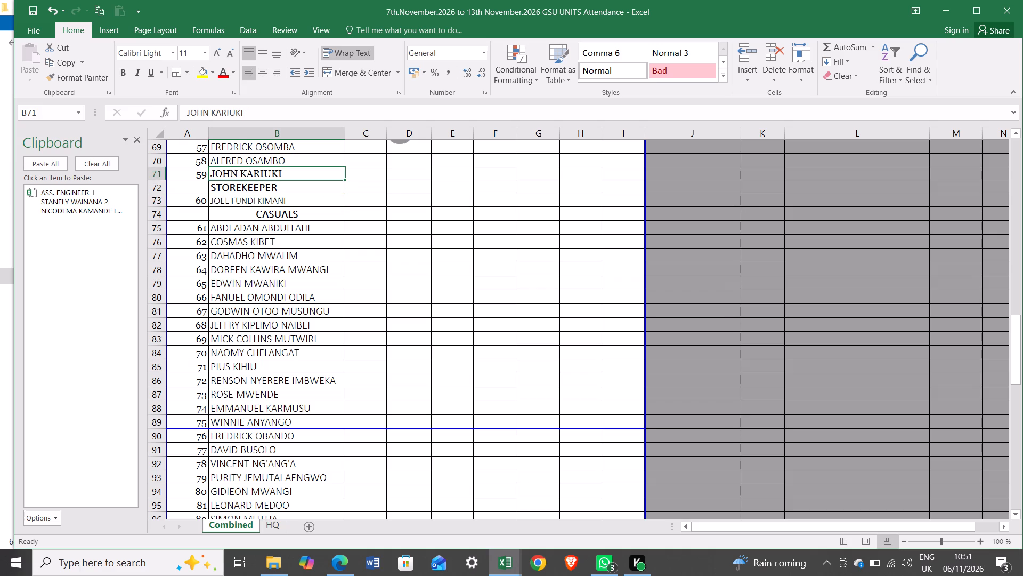
left_click(174, 54)
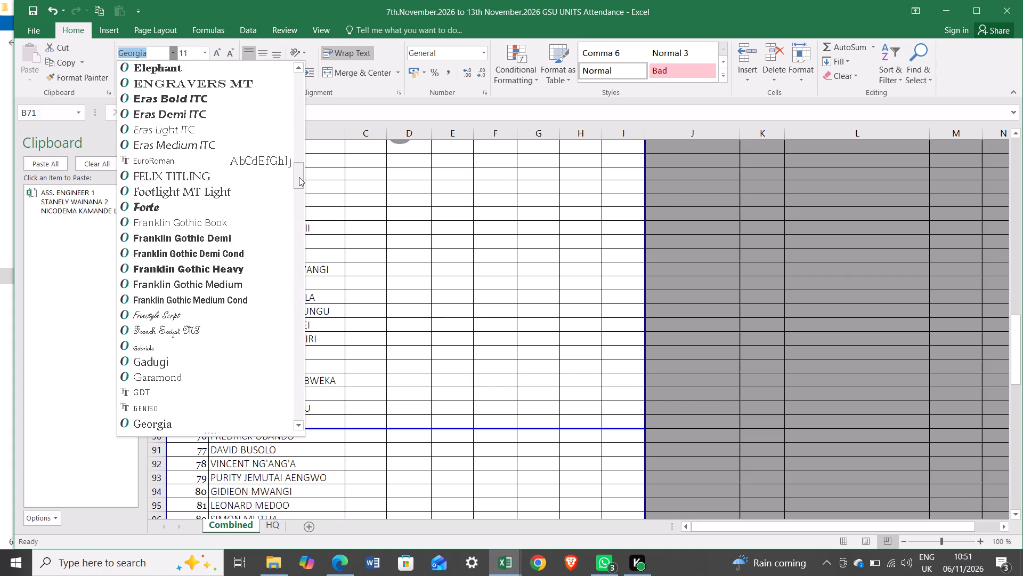
left_click_drag(299, 177, 299, 162)
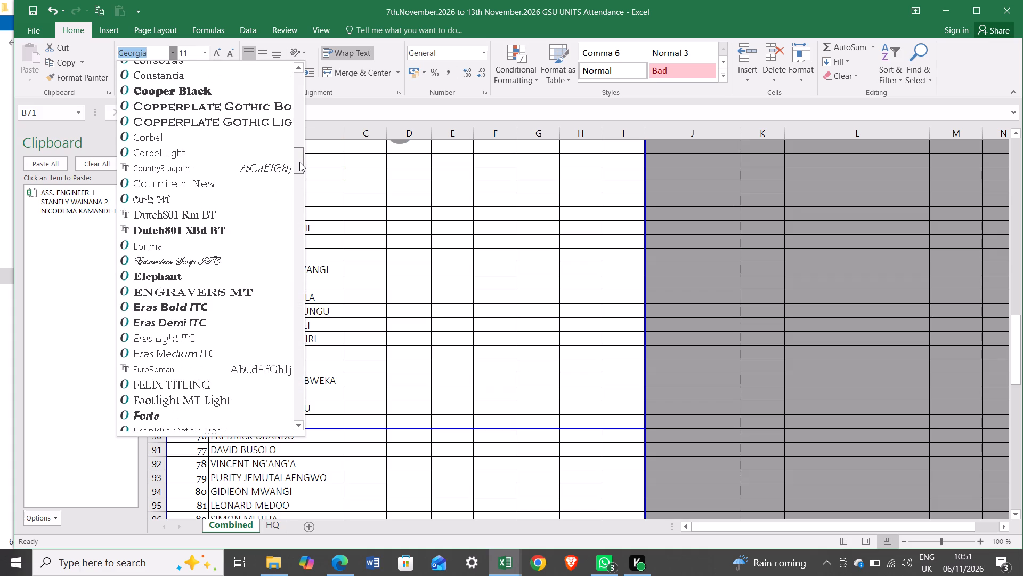
left_click_drag(299, 162, 299, 142)
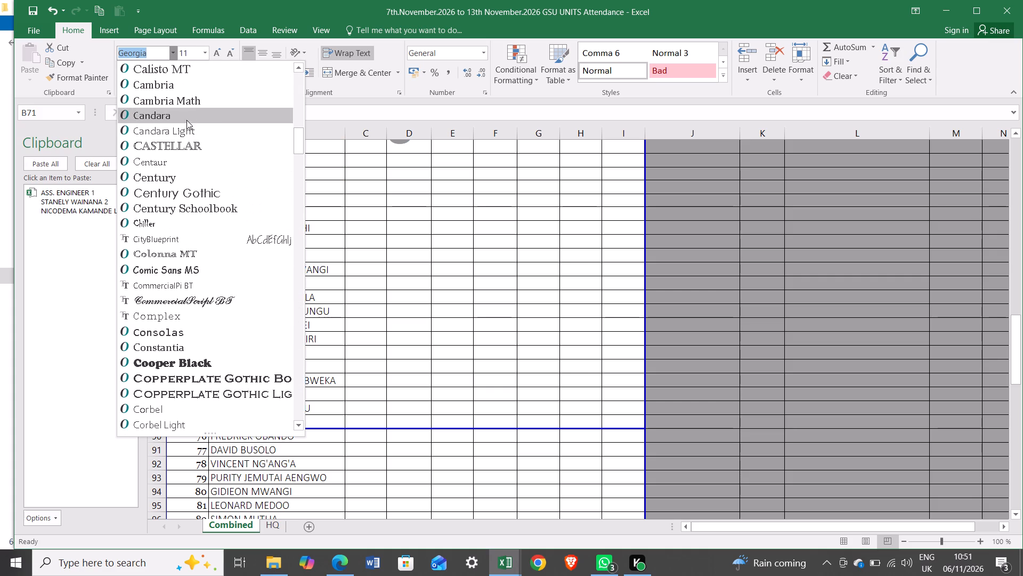
left_click(181, 132)
left_click(250, 226)
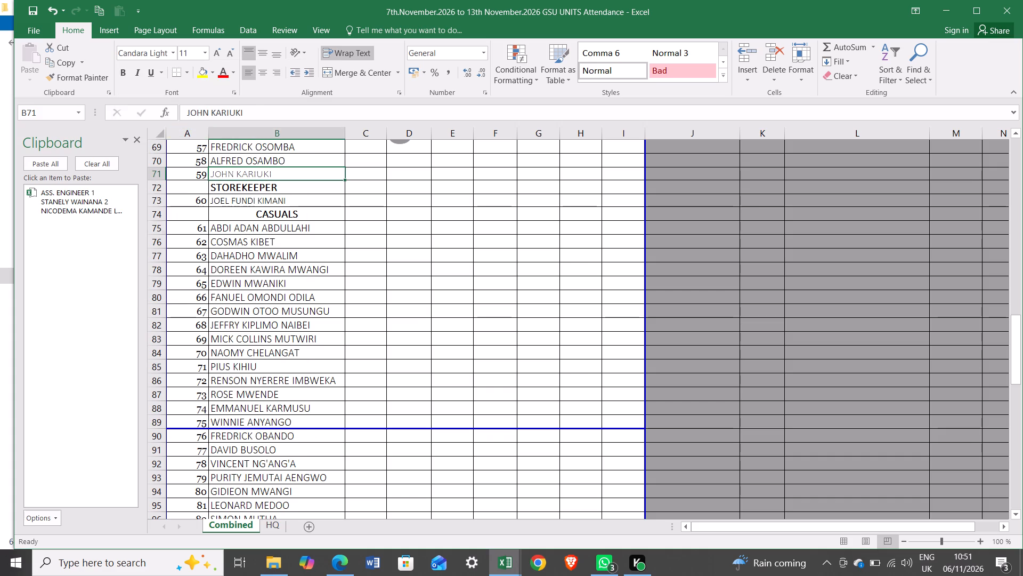
Center the STOREKEEPER category heading in cell B72 horizontally.
left_click(240, 185)
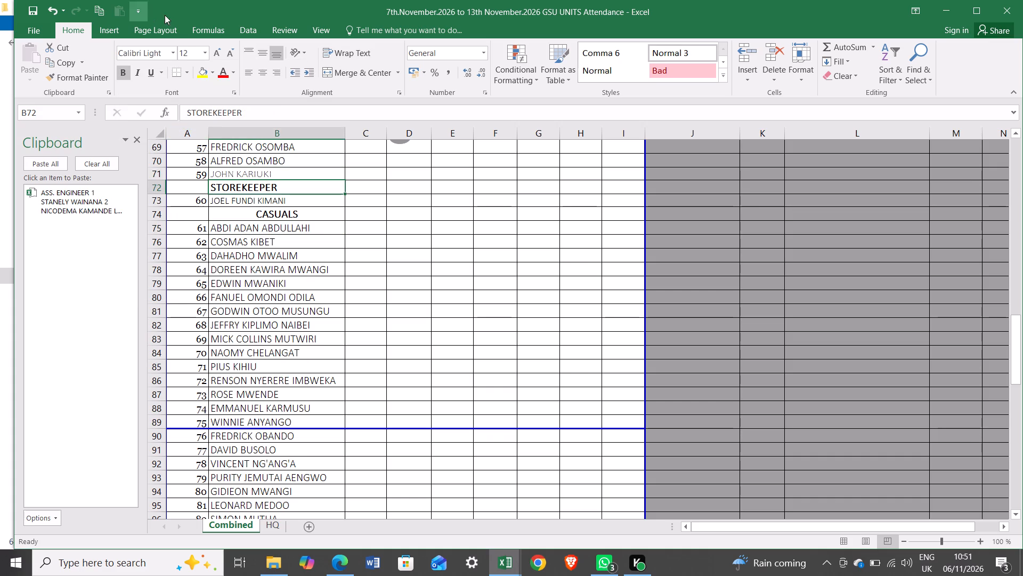
left_click(266, 73)
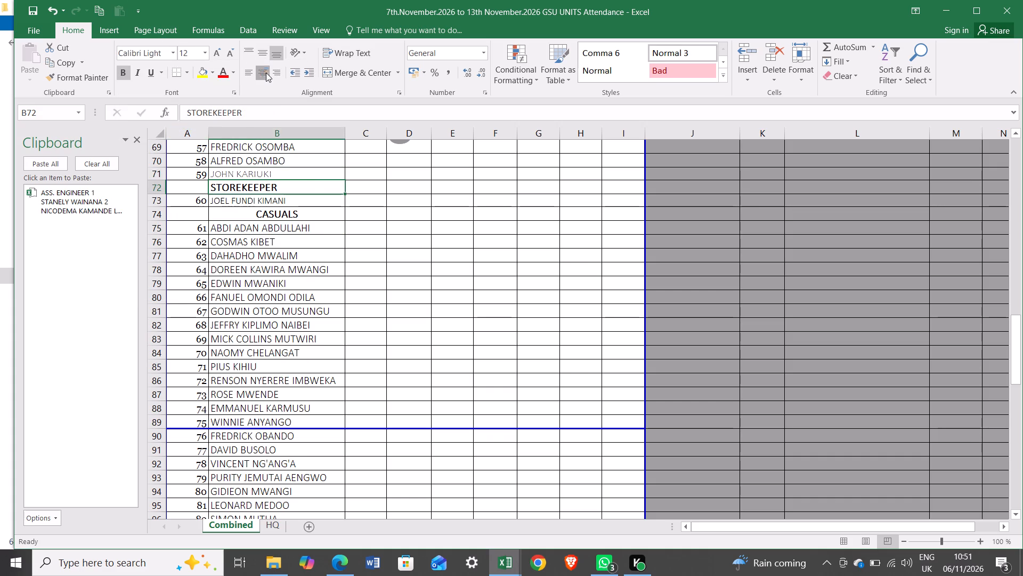
Remove the bold from the worker name in cell B41 and align it left.
scroll(295, 164, "up", 3)
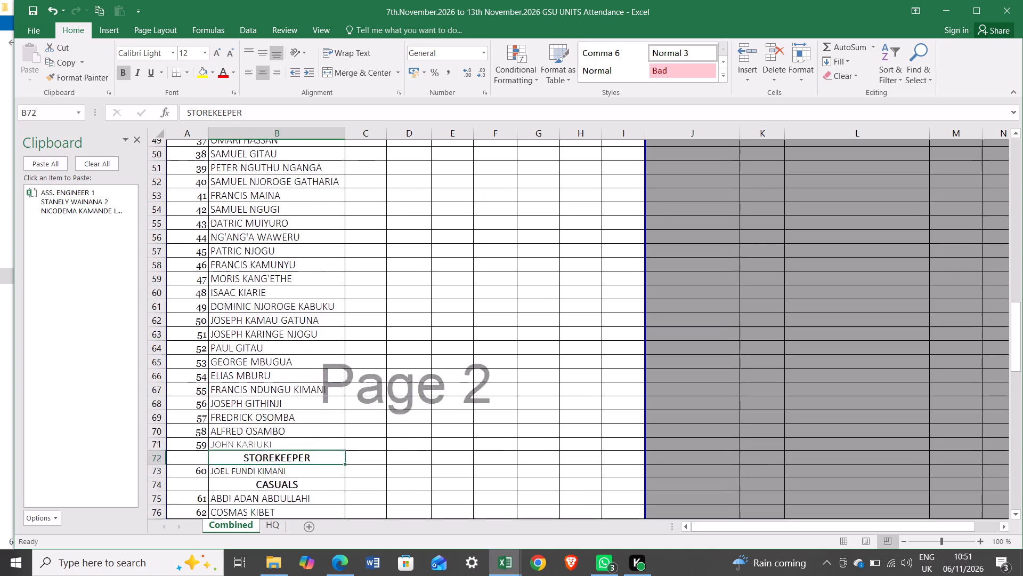
scroll(295, 164, "up", 3)
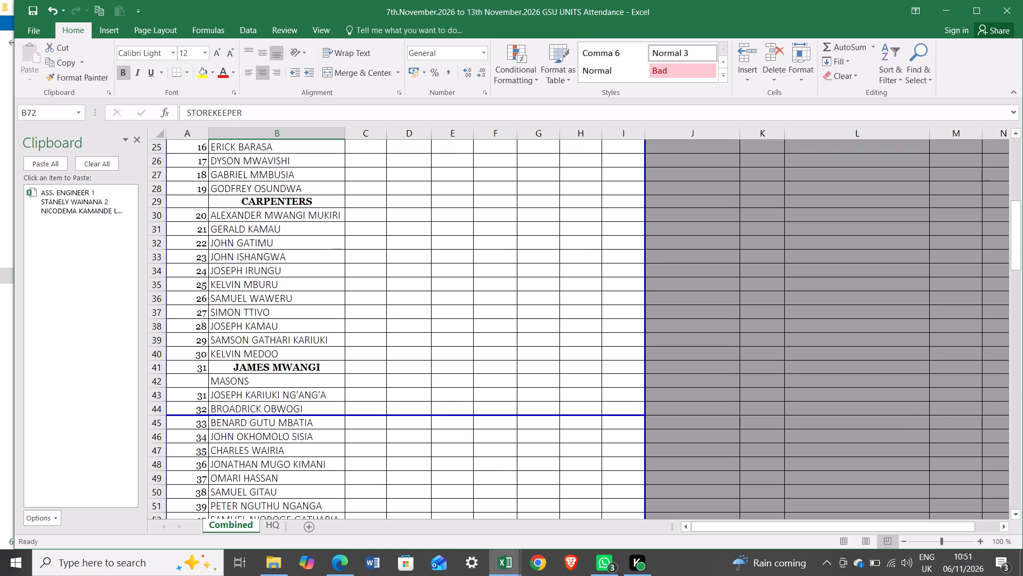
left_click(256, 364)
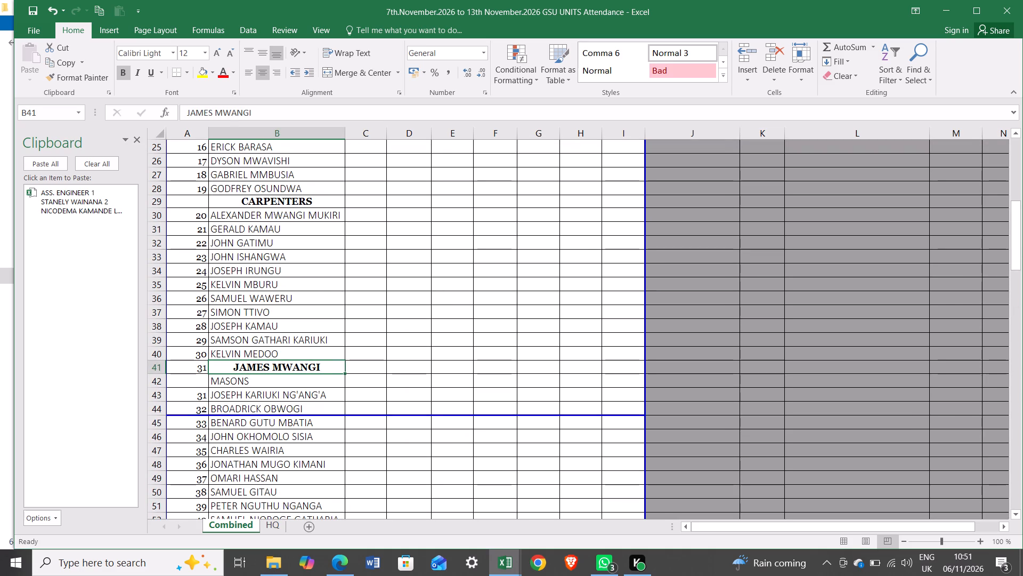
key("ctrl+b")
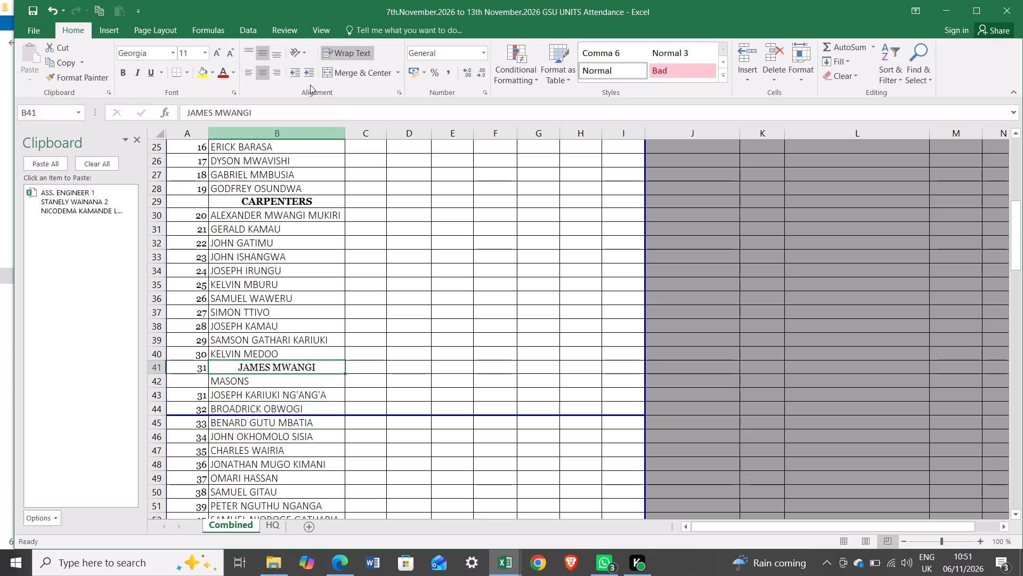
left_click(251, 77)
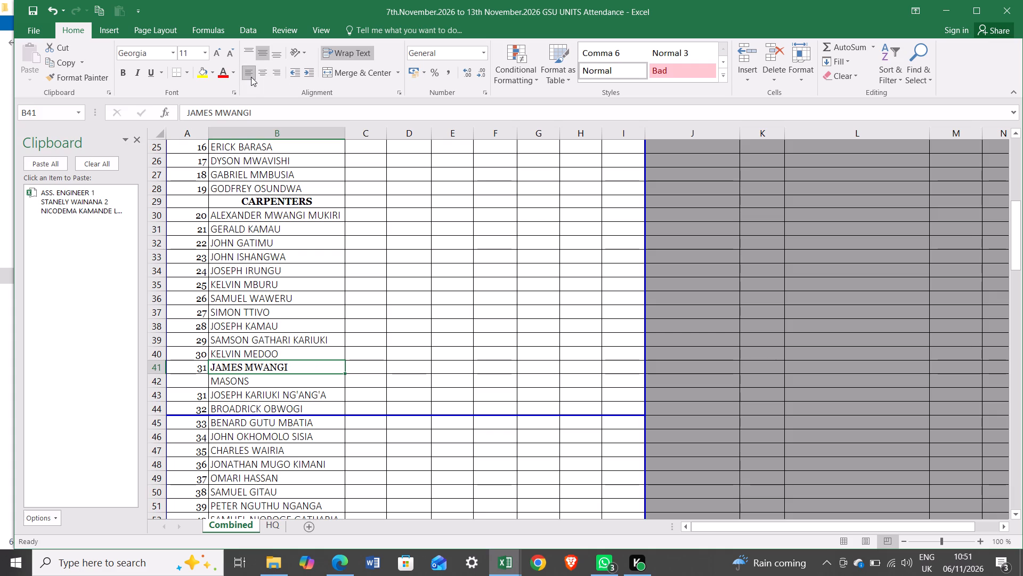
Set the font of the worker name in cell B41 to Calibri Light.
left_click(169, 57)
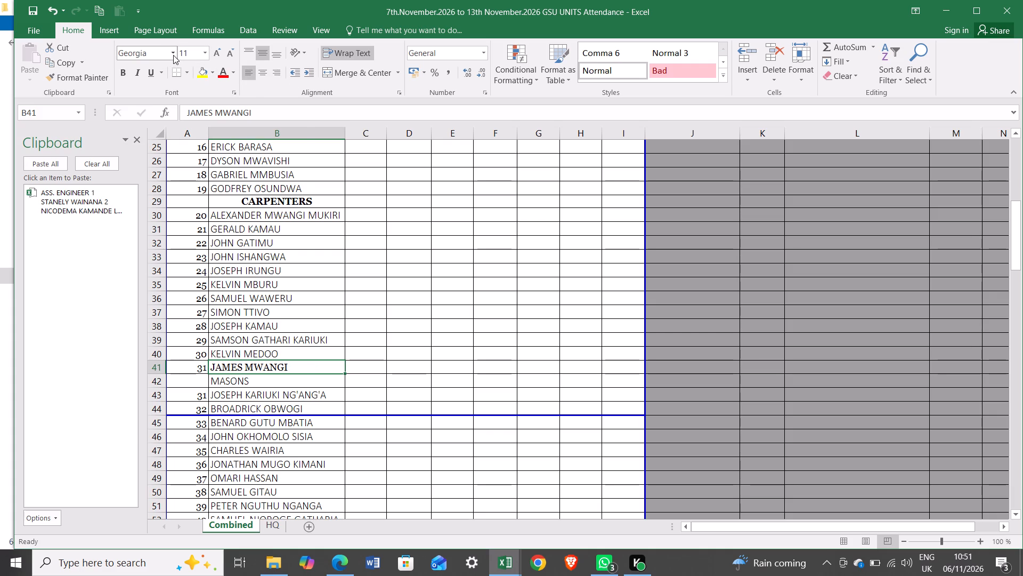
left_click(173, 55)
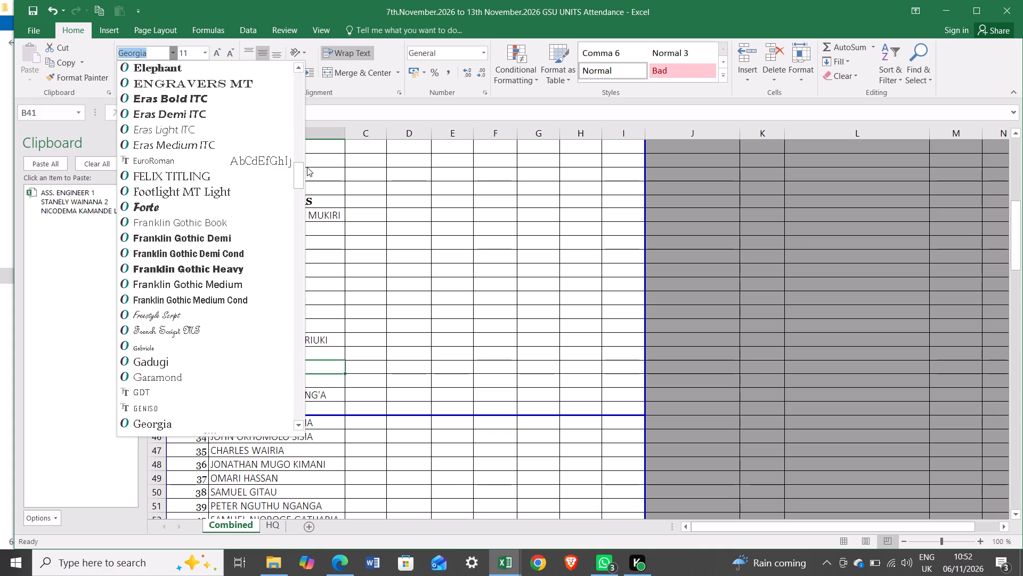
left_click_drag(298, 176, 298, 165)
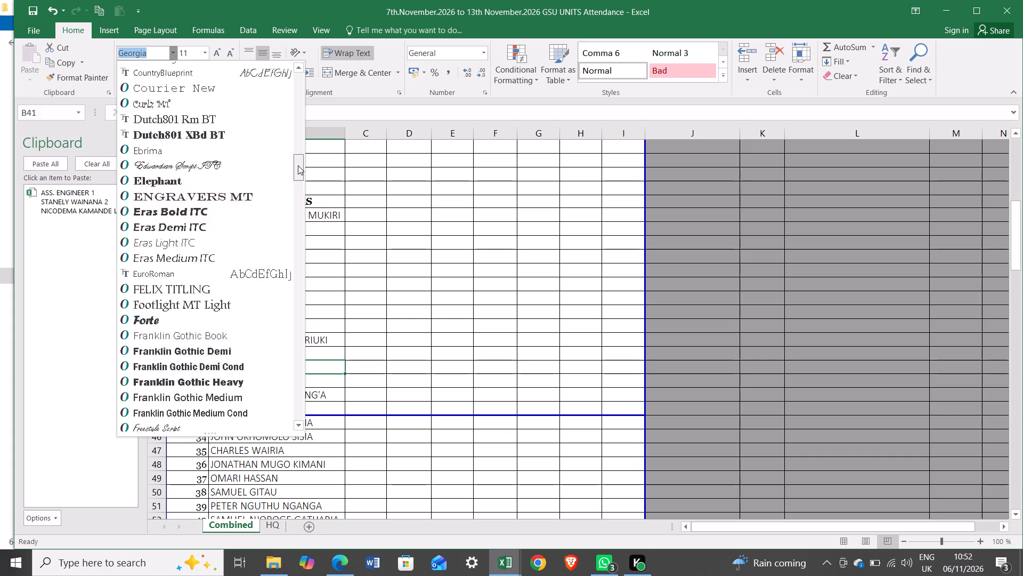
left_click_drag(298, 165, 298, 142)
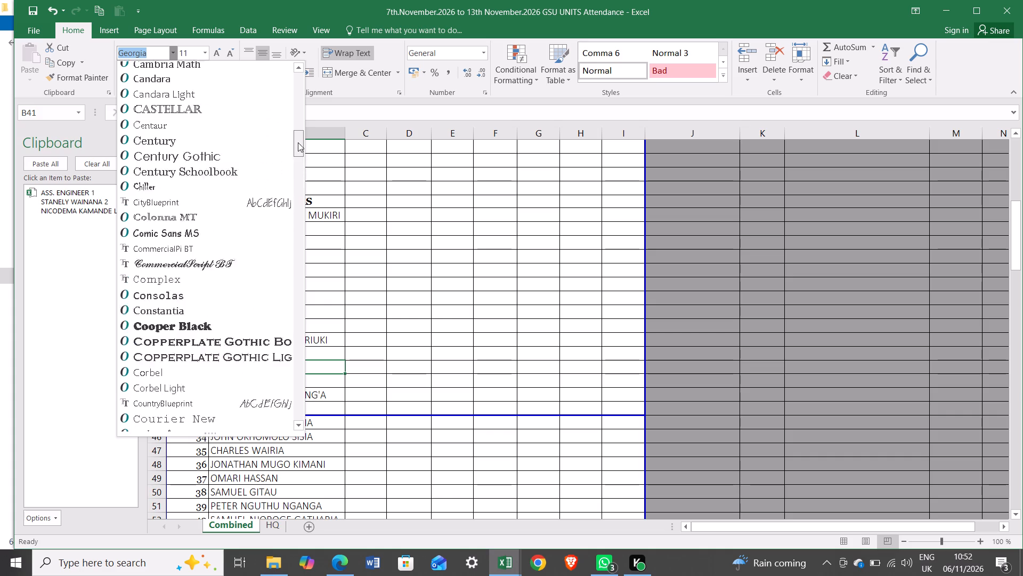
left_click_drag(298, 142, 298, 139)
left_click(193, 79)
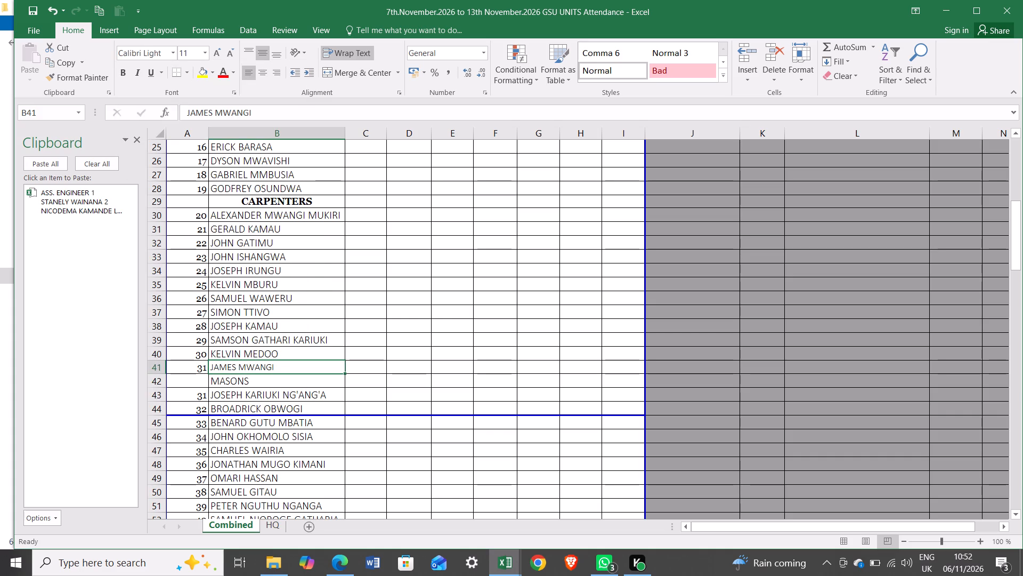
Make the MASONS category heading in cell B42 bold and center it horizontally.
left_click(257, 202)
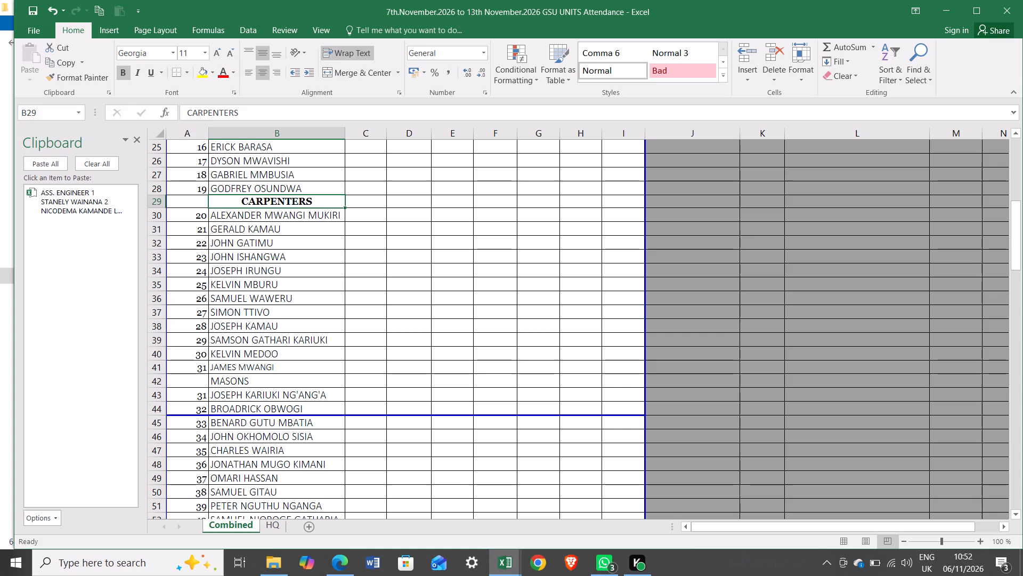
left_click(232, 382)
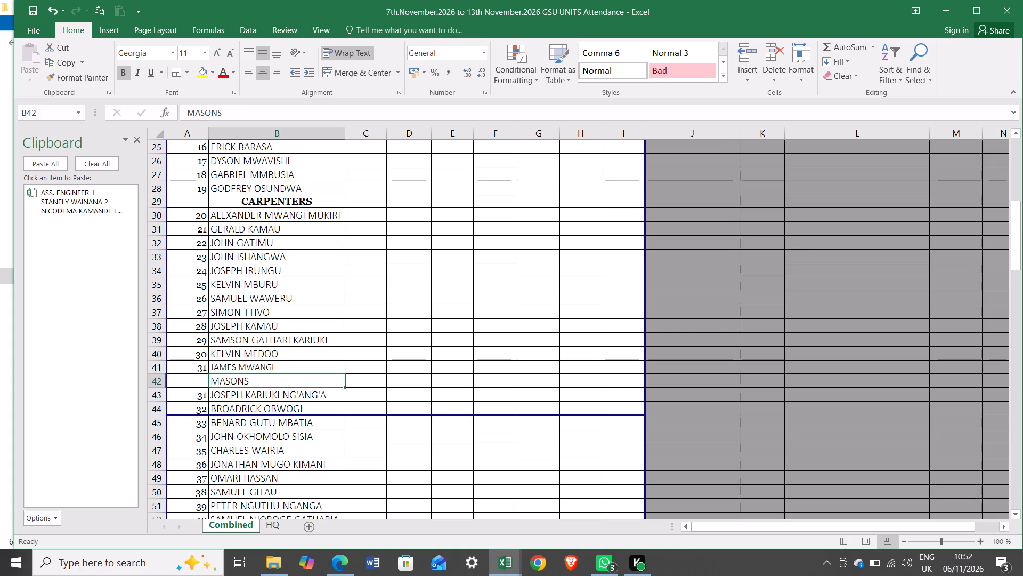
key("ctrl+b")
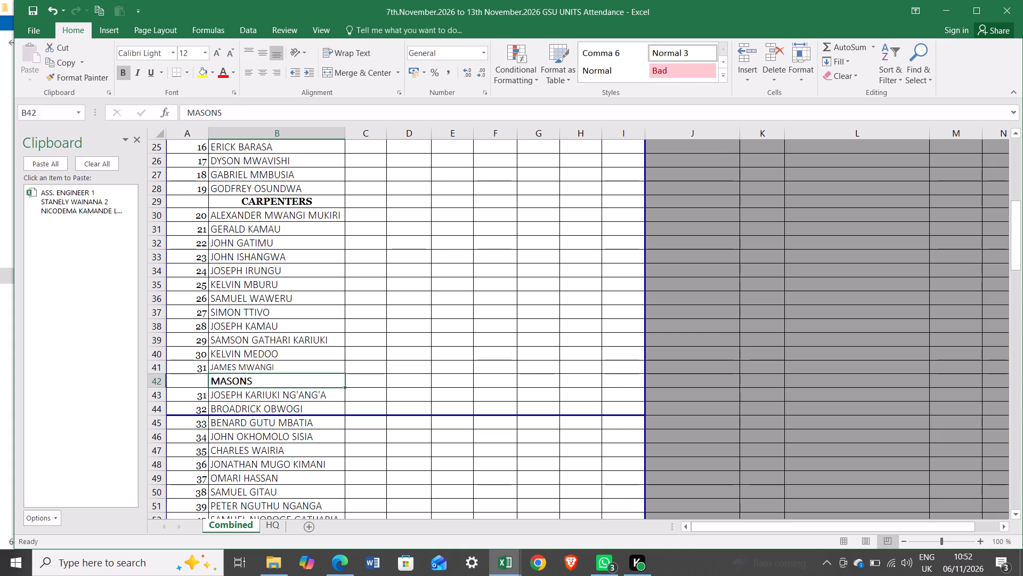
left_click(263, 78)
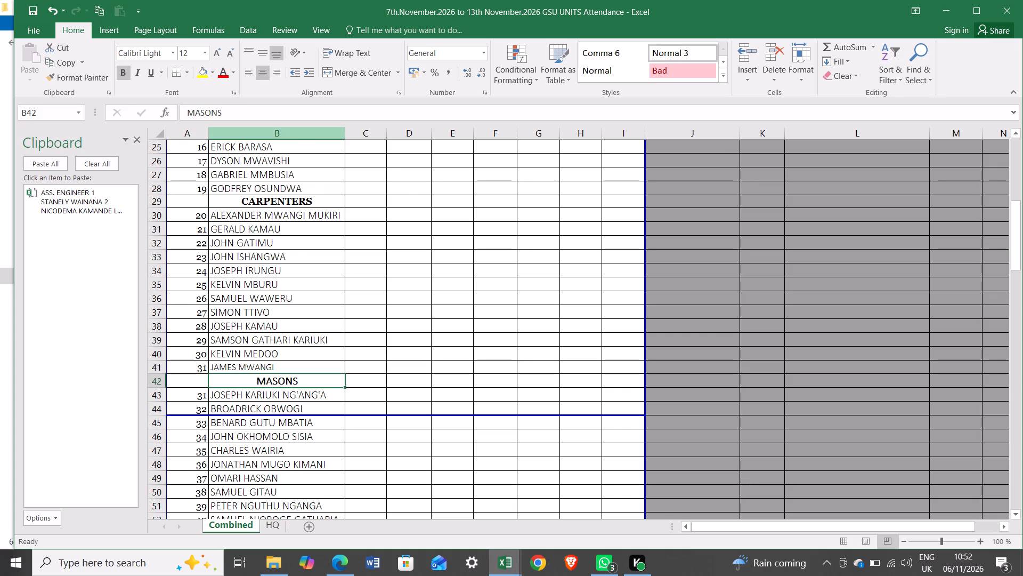
Review the whole Combined sheet, checking the category headings, worker names and numbering from the title row to the last welder.
scroll(269, 193, "up", 2)
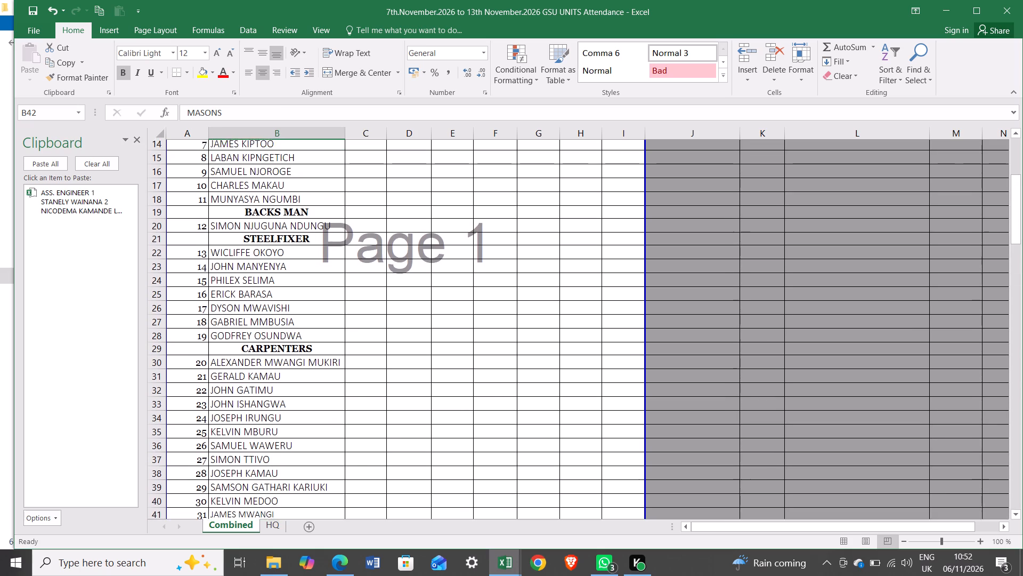
scroll(269, 193, "up", 4)
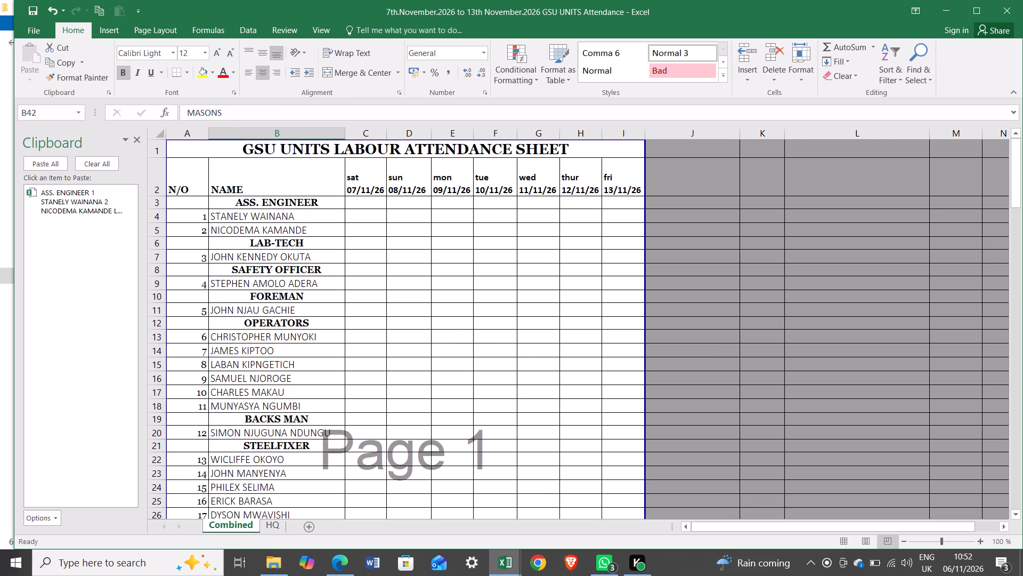
scroll(273, 272, "down", 3)
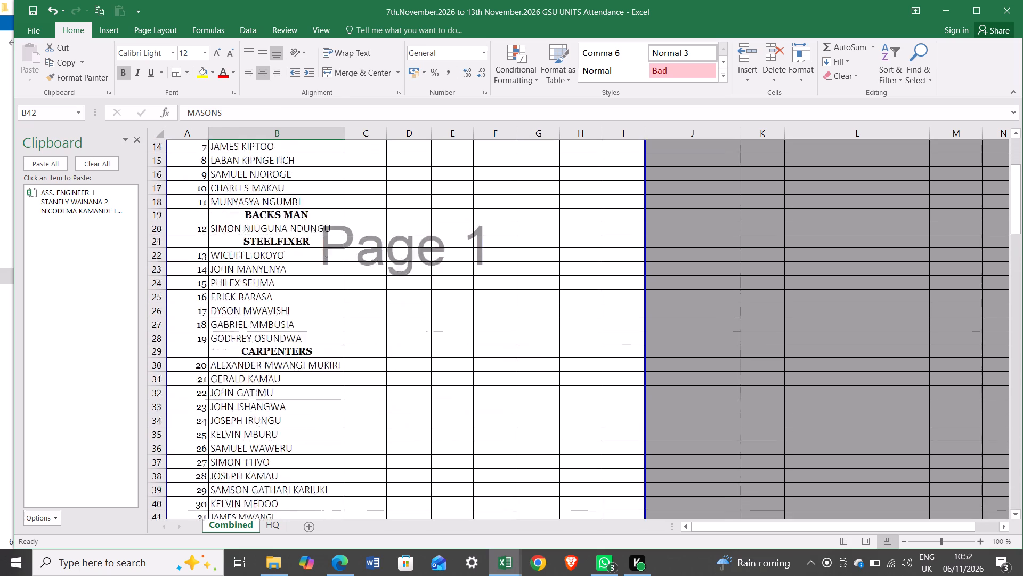
scroll(273, 272, "down", 5)
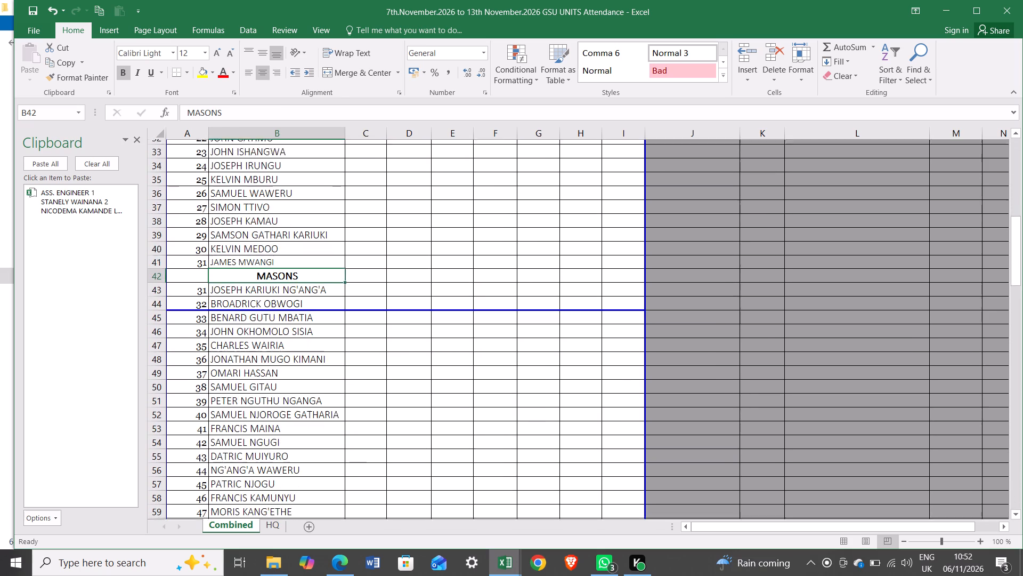
scroll(273, 272, "down", 5)
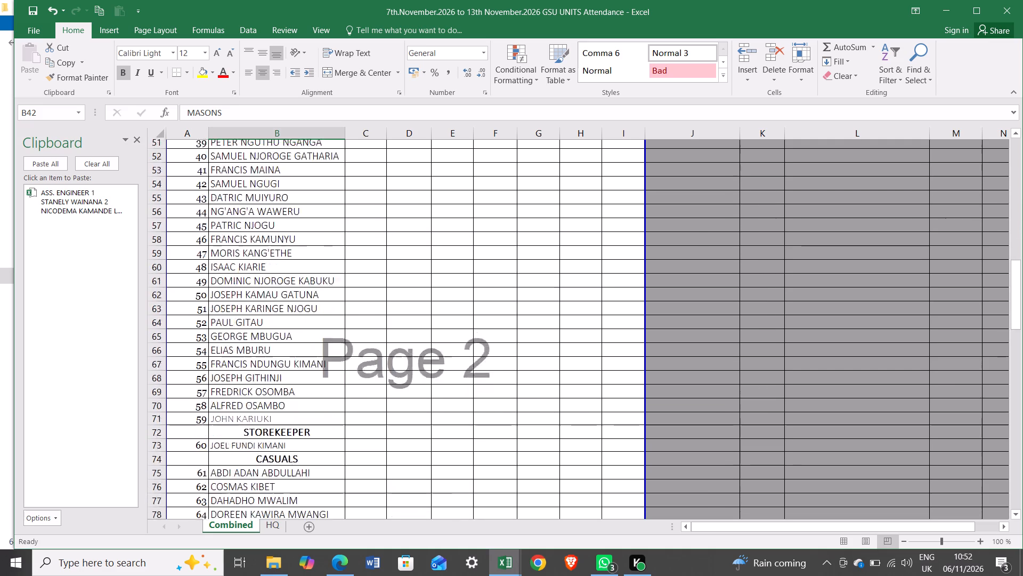
scroll(273, 272, "down", 11)
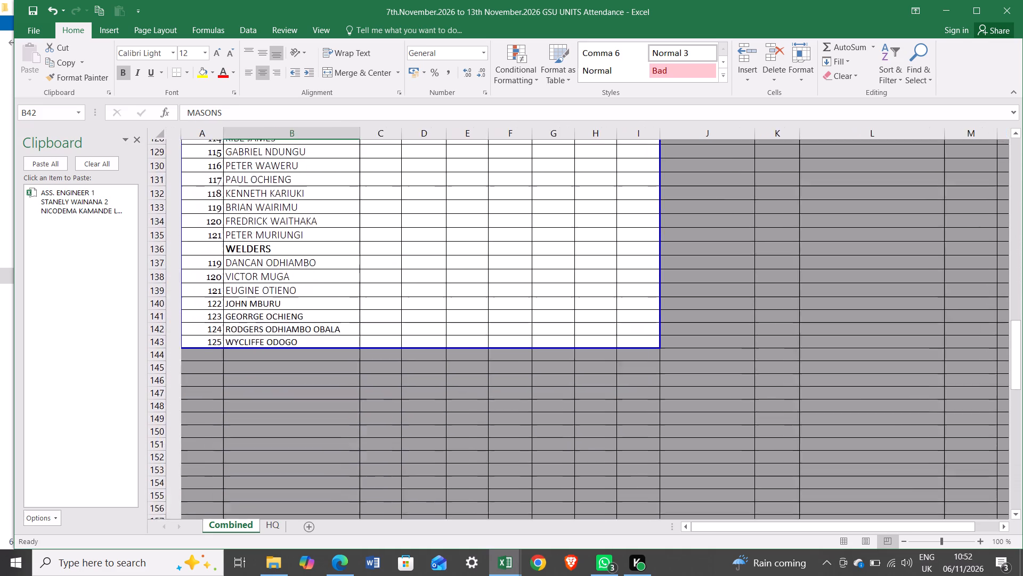
scroll(273, 272, "up", 3)
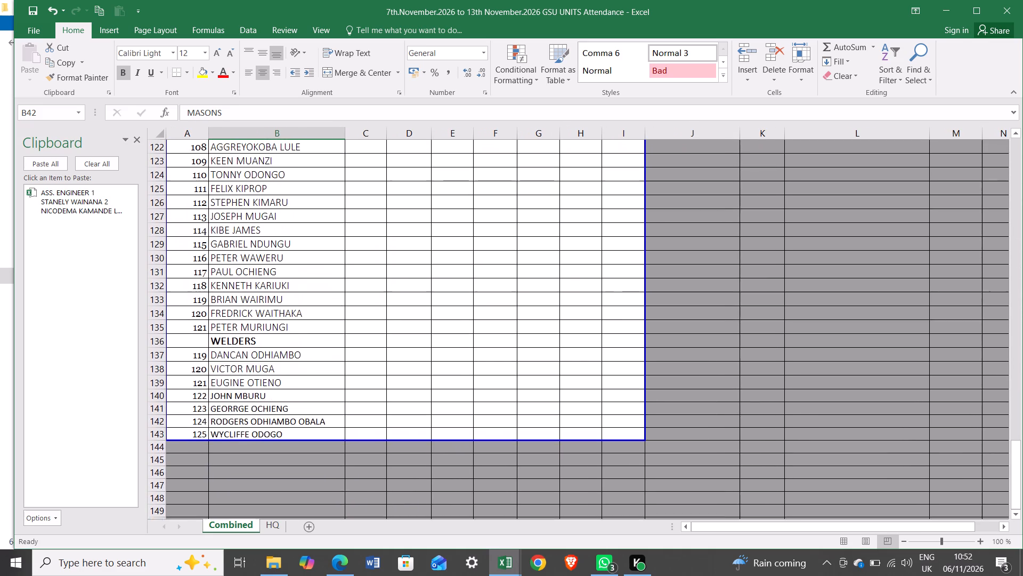
scroll(273, 272, "up", 4)
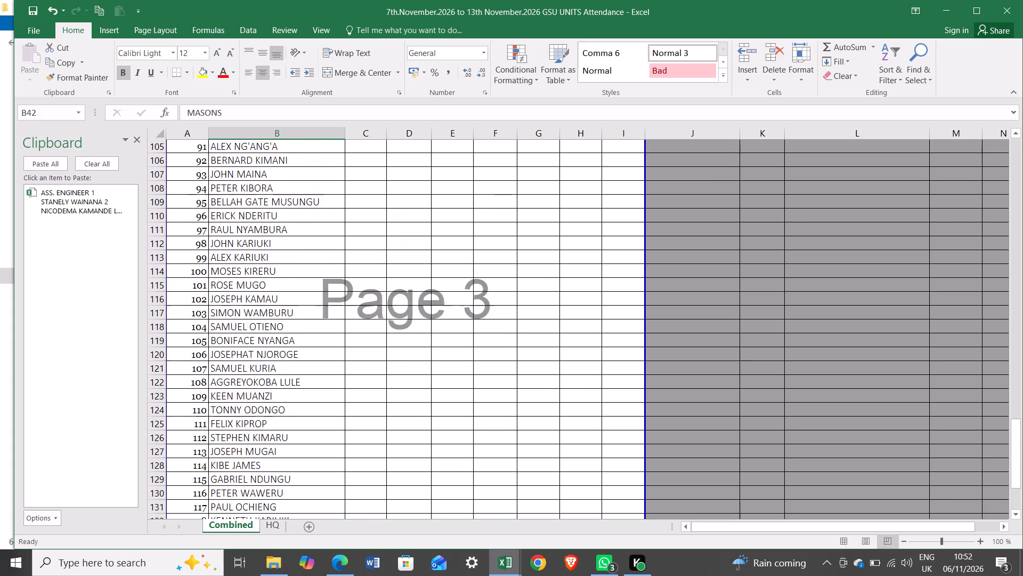
scroll(273, 272, "up", 3)
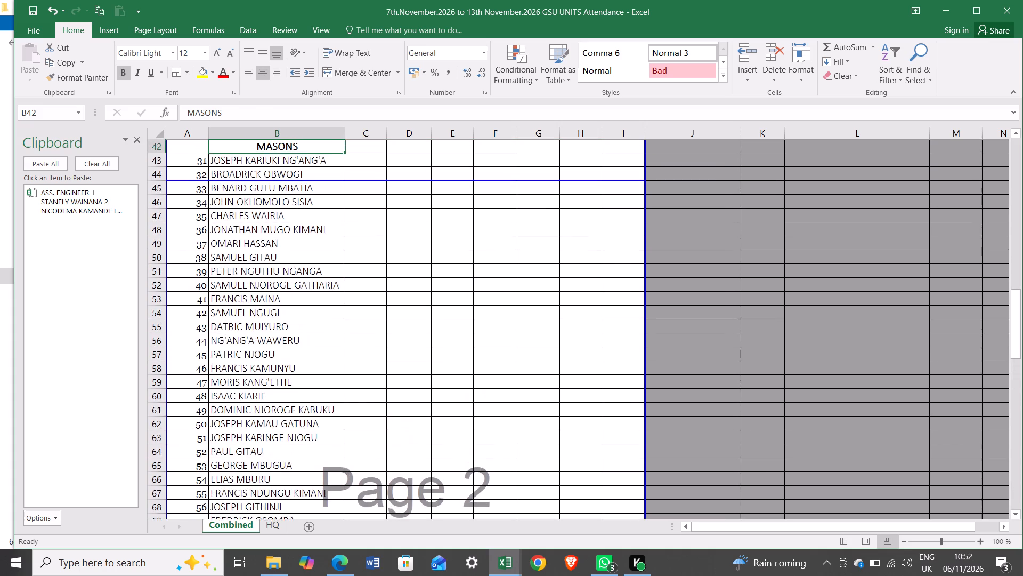
scroll(273, 272, "up", 7)
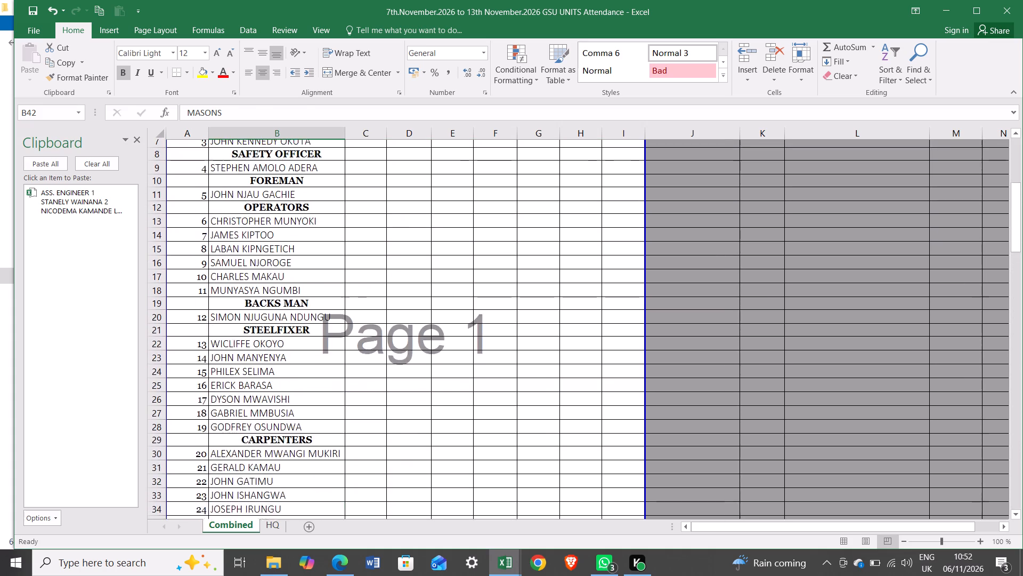
scroll(273, 272, "up", 2)
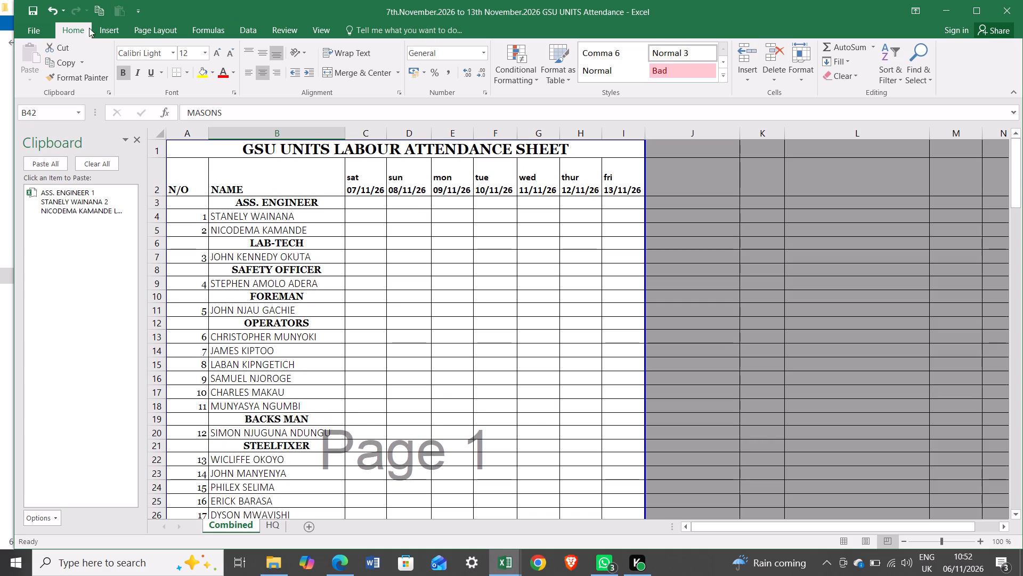
Maximize the workbook window and open the print preview of the attendance sheet.
left_click(980, 13)
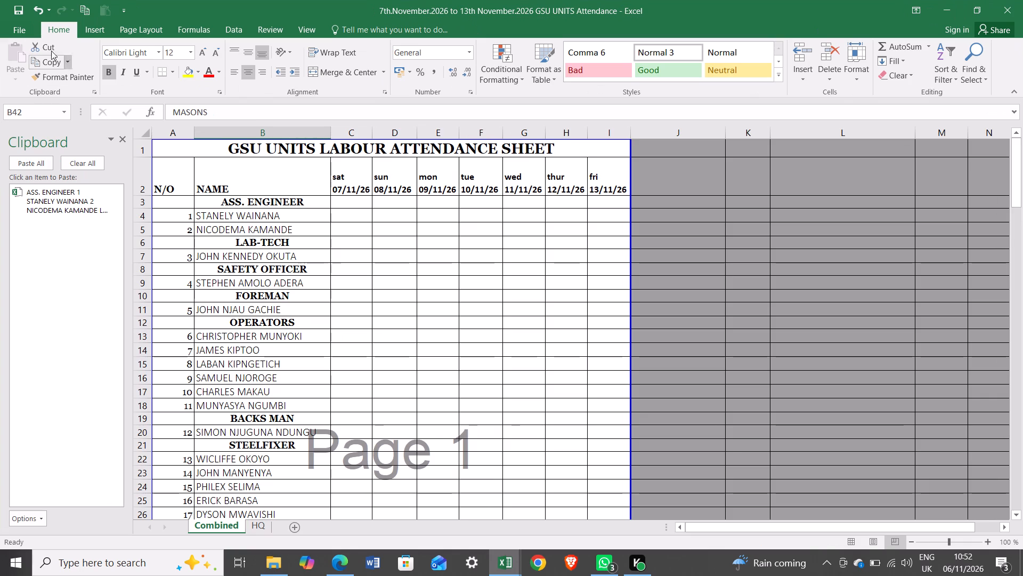
left_click(29, 26)
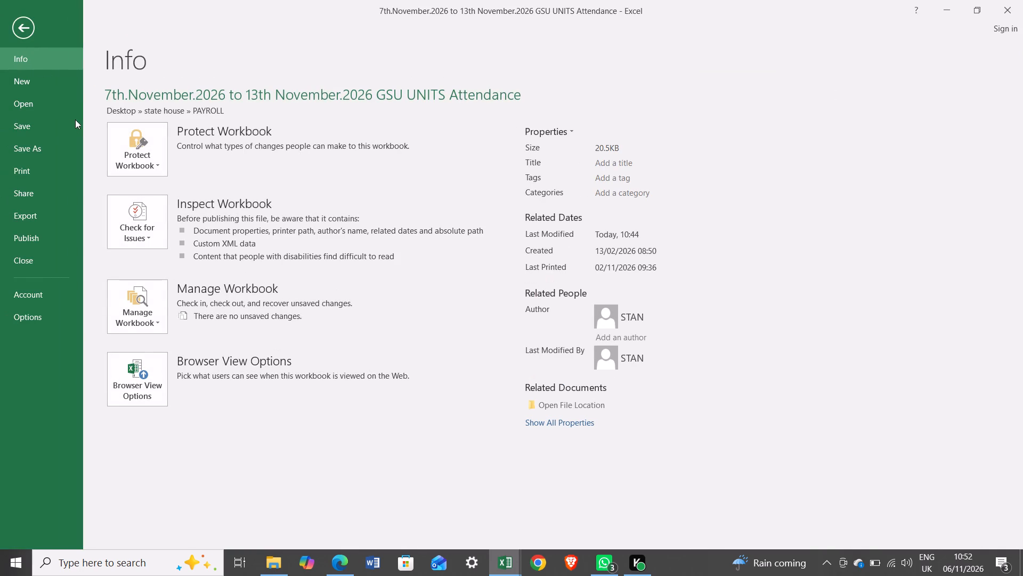
left_click(25, 166)
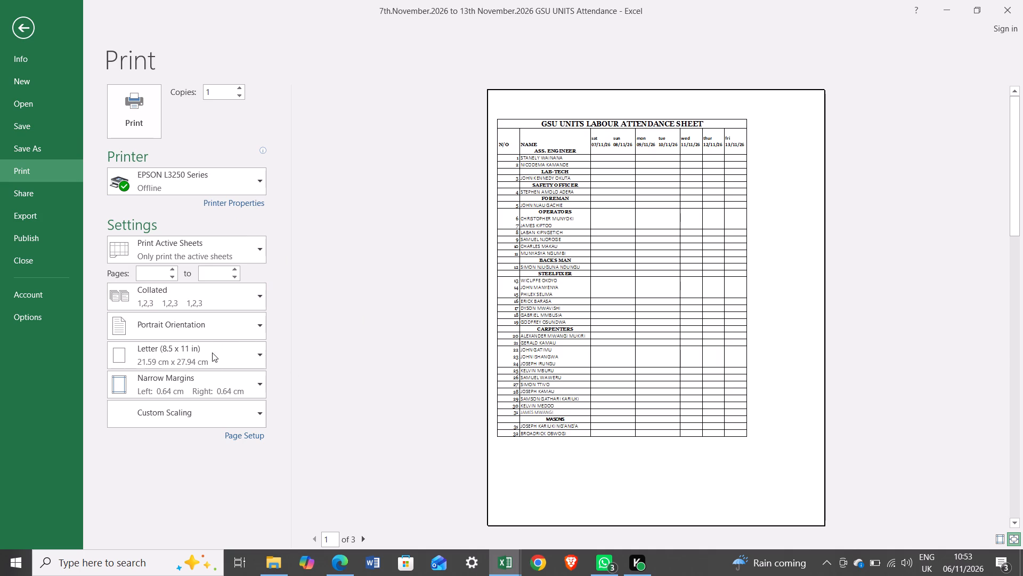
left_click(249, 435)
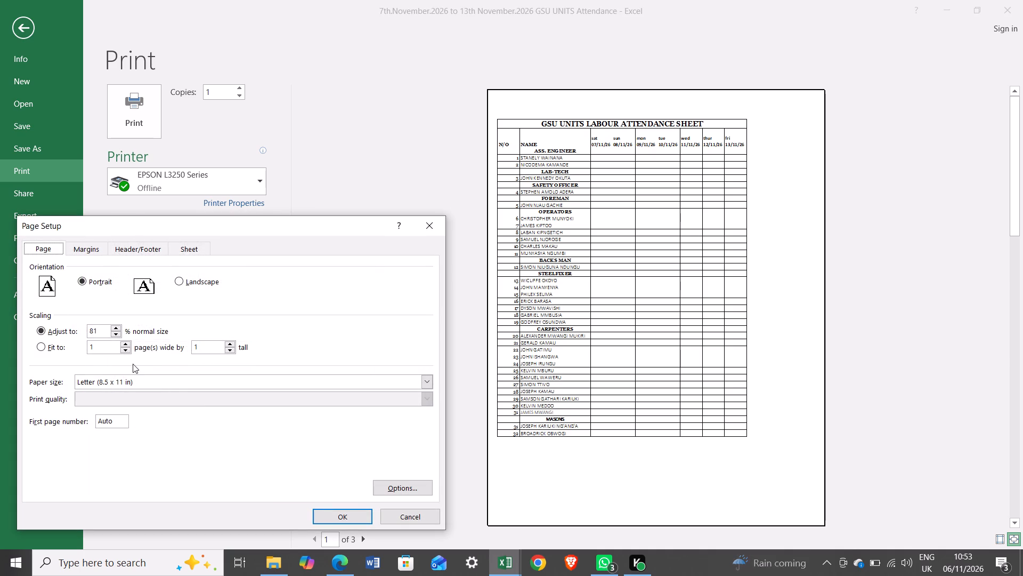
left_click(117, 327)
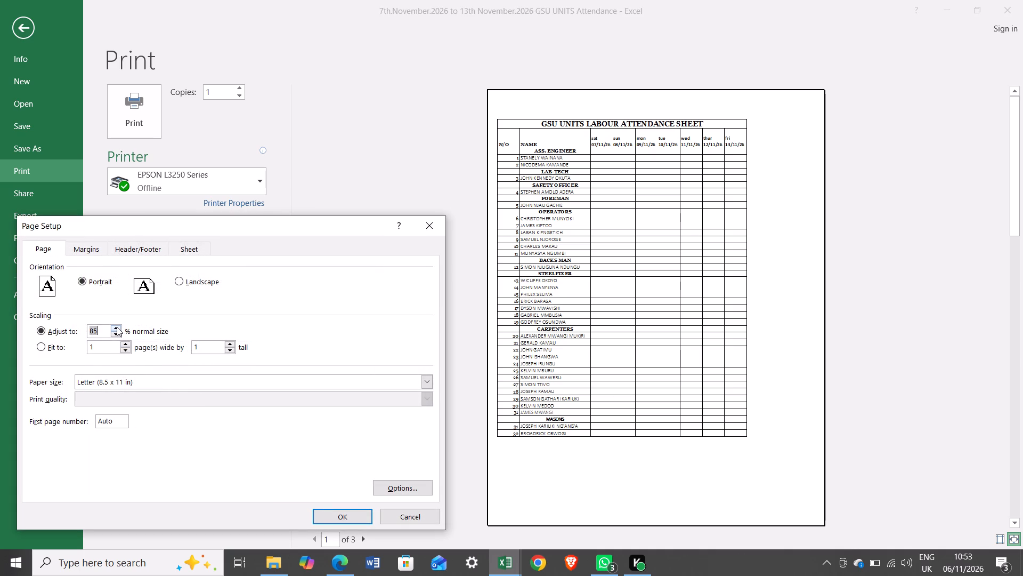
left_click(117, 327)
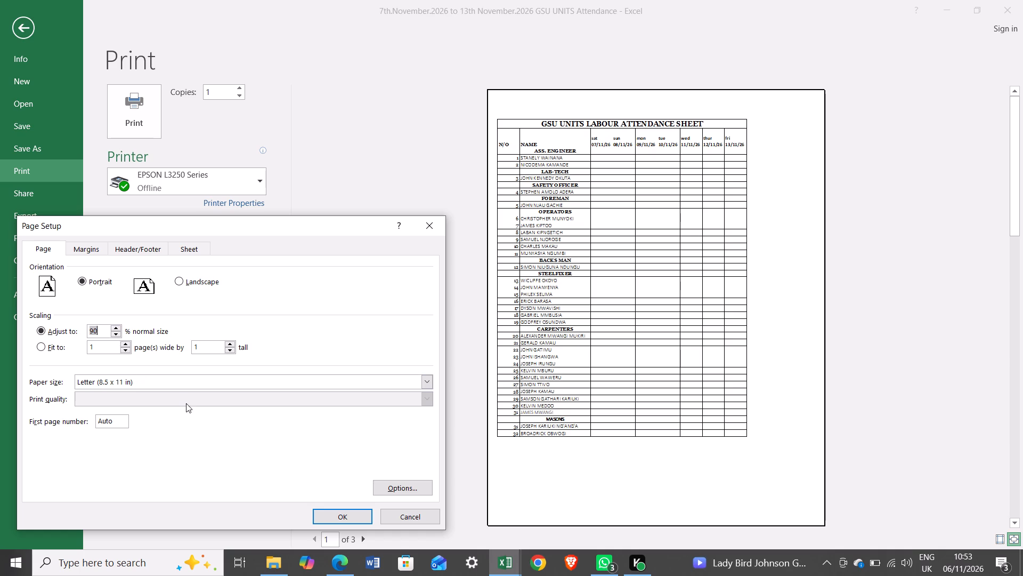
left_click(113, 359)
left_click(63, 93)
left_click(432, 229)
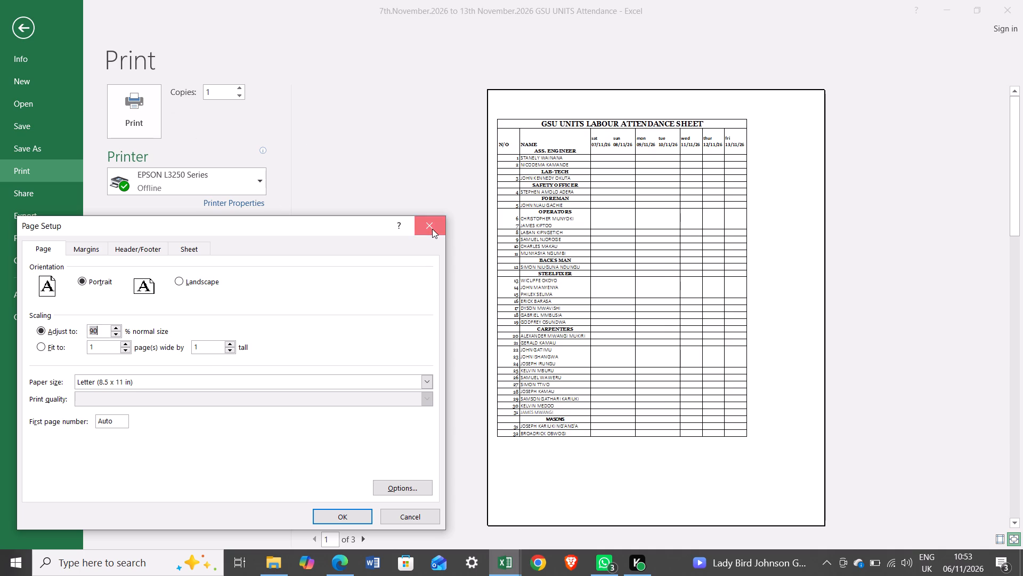
Check the layout of the attendance sheet's pages in the print preview, from the first page to the last.
scroll(618, 326, "down", 7)
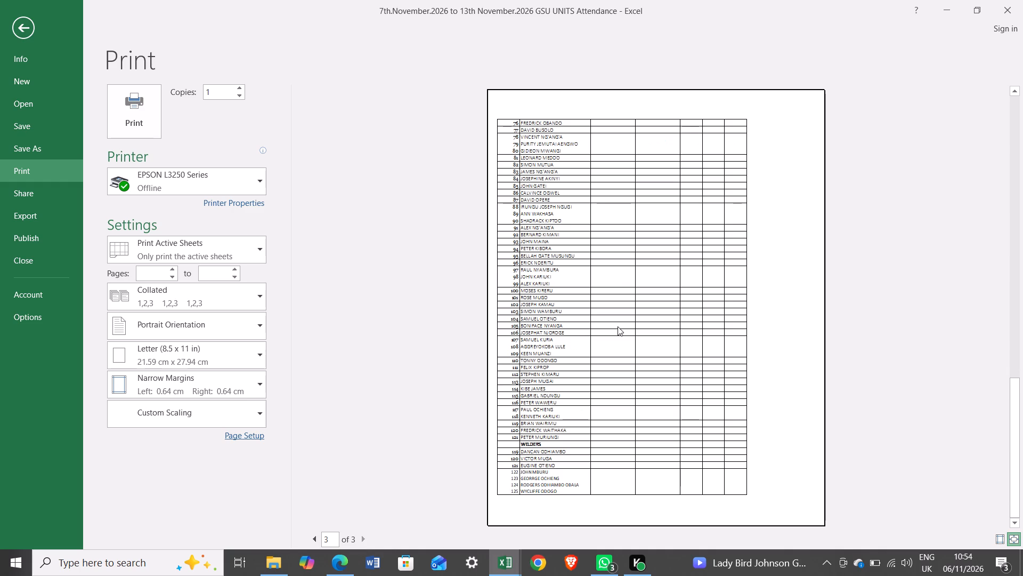
scroll(618, 326, "up", 4)
scroll(618, 326, "down", 1)
scroll(618, 326, "up", 1)
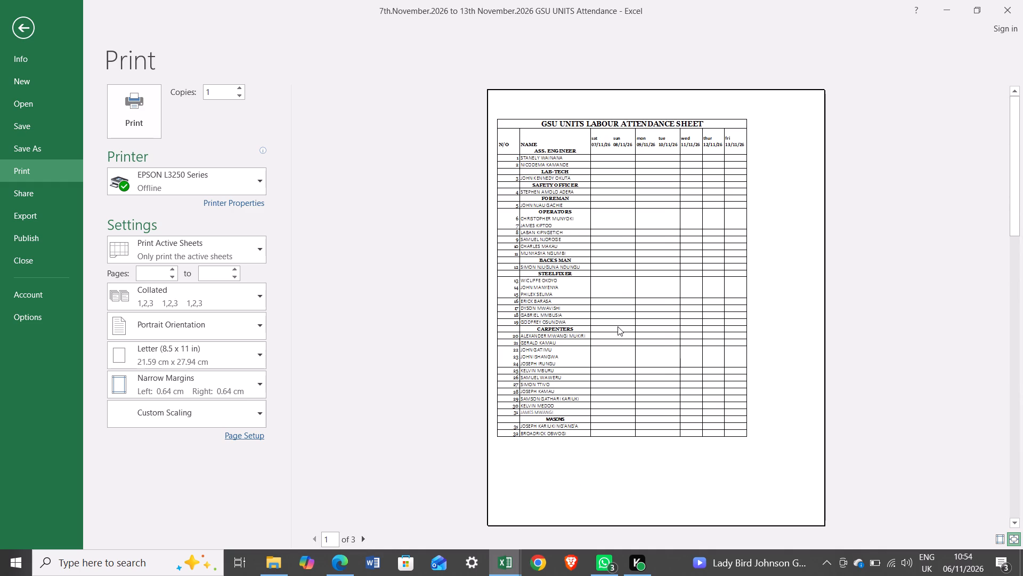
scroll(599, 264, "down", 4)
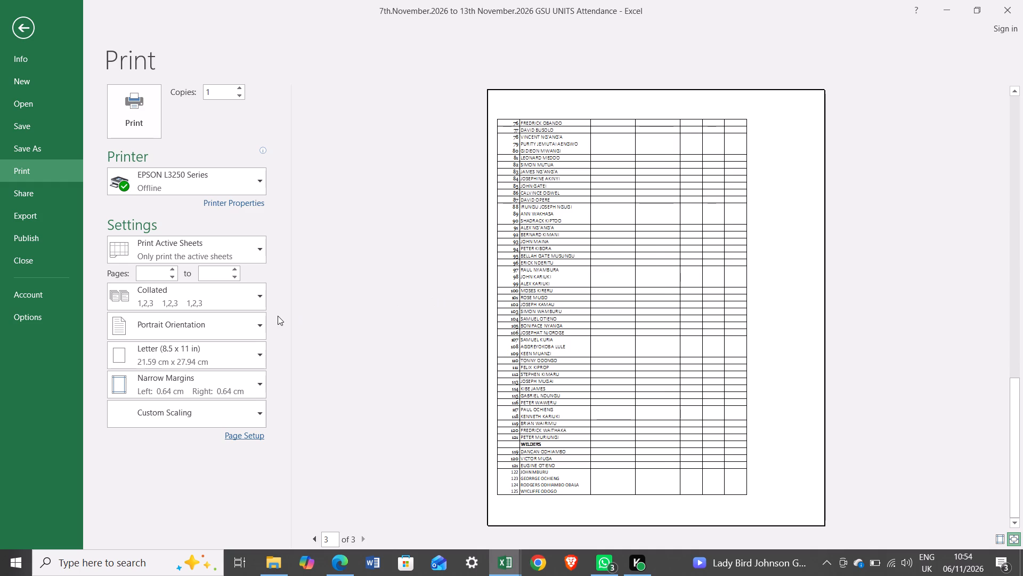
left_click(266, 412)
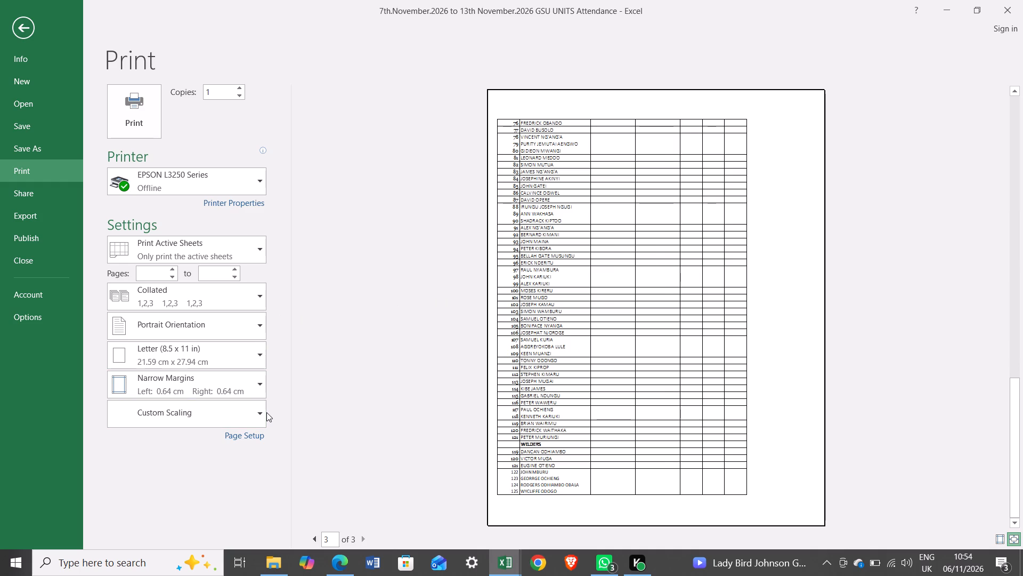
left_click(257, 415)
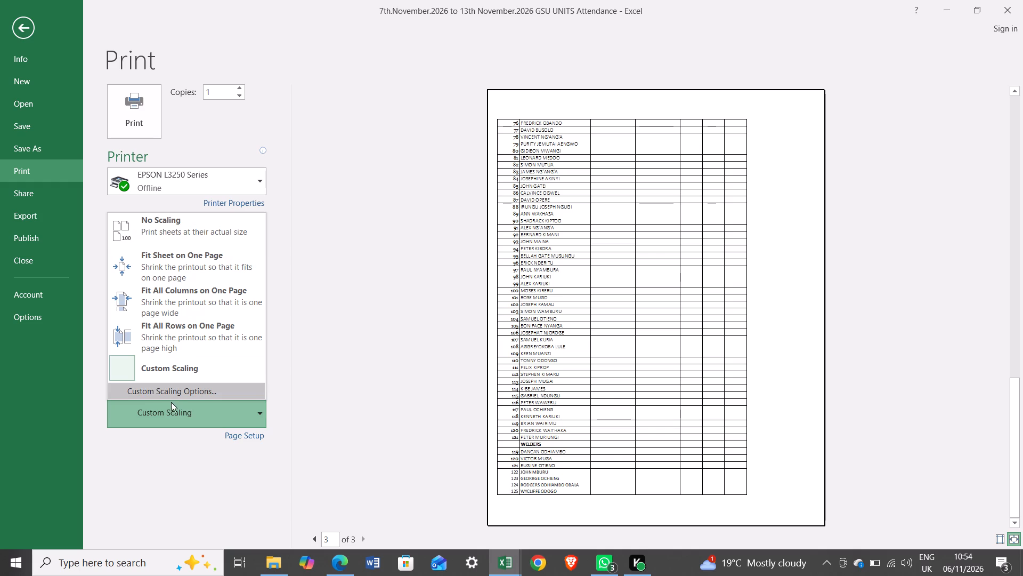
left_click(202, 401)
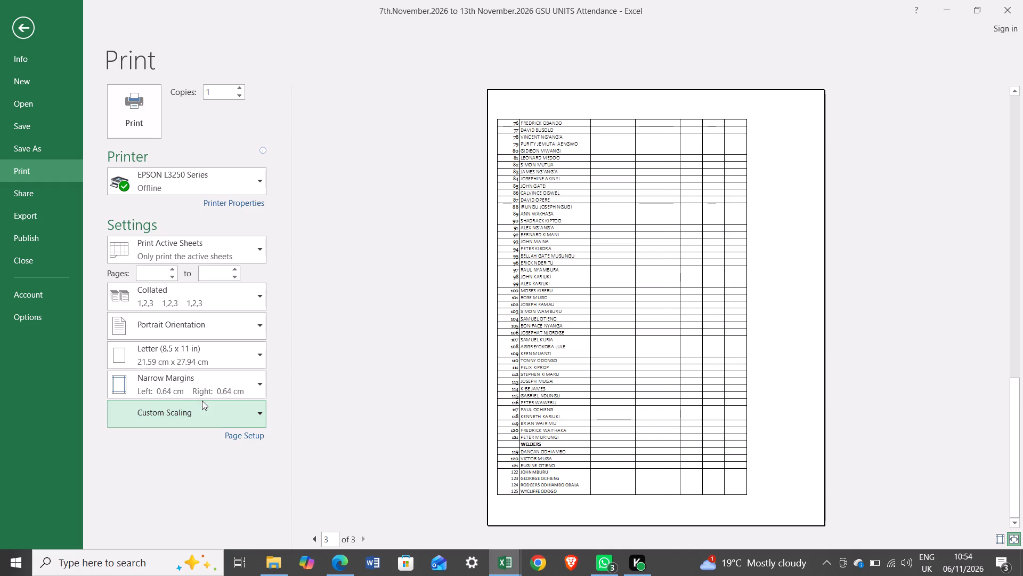
Set the print margins to Wide and check the attendance sheet's page layout from first page to last.
left_click(246, 387)
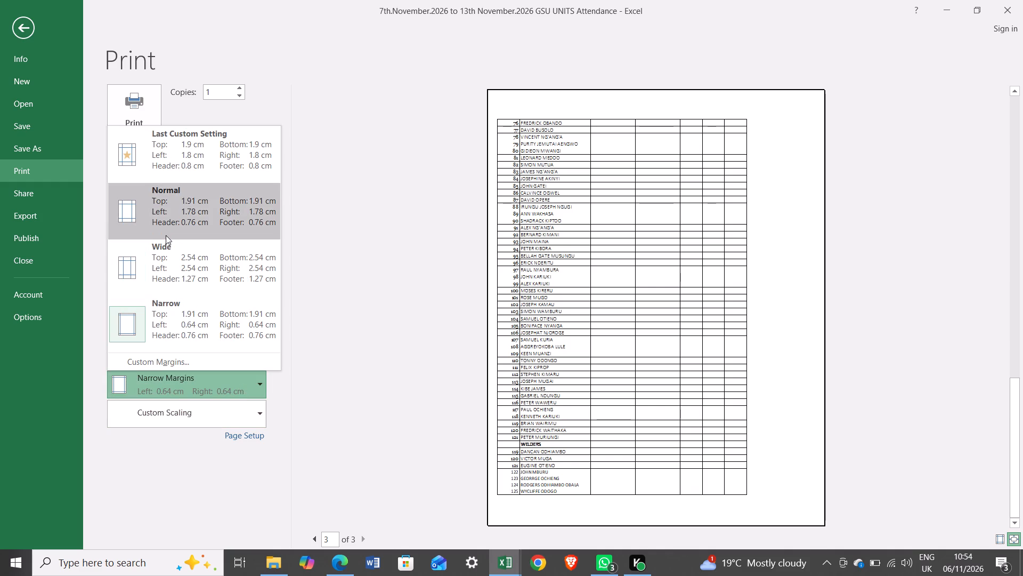
left_click(144, 270)
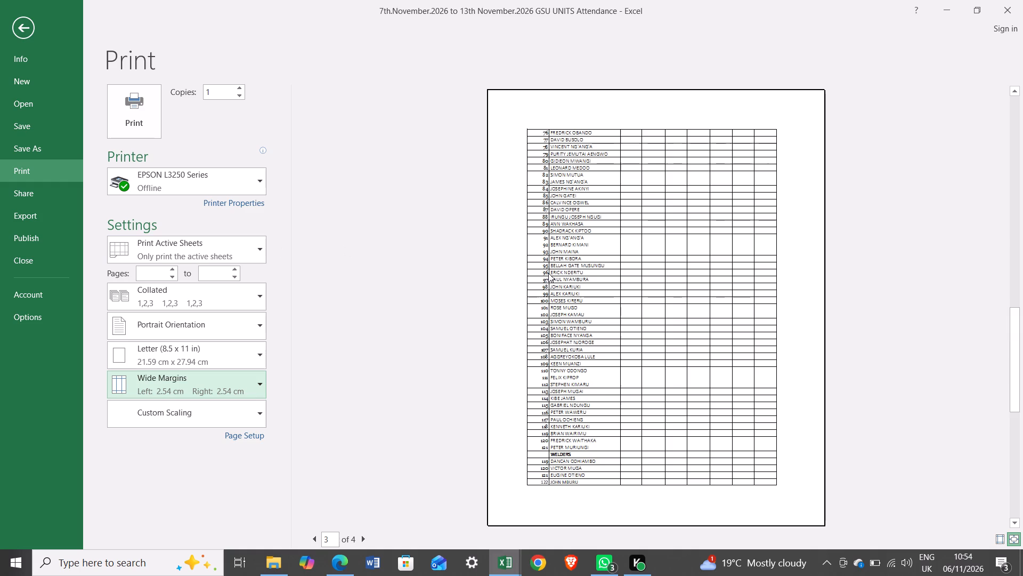
scroll(548, 273, "up", 6)
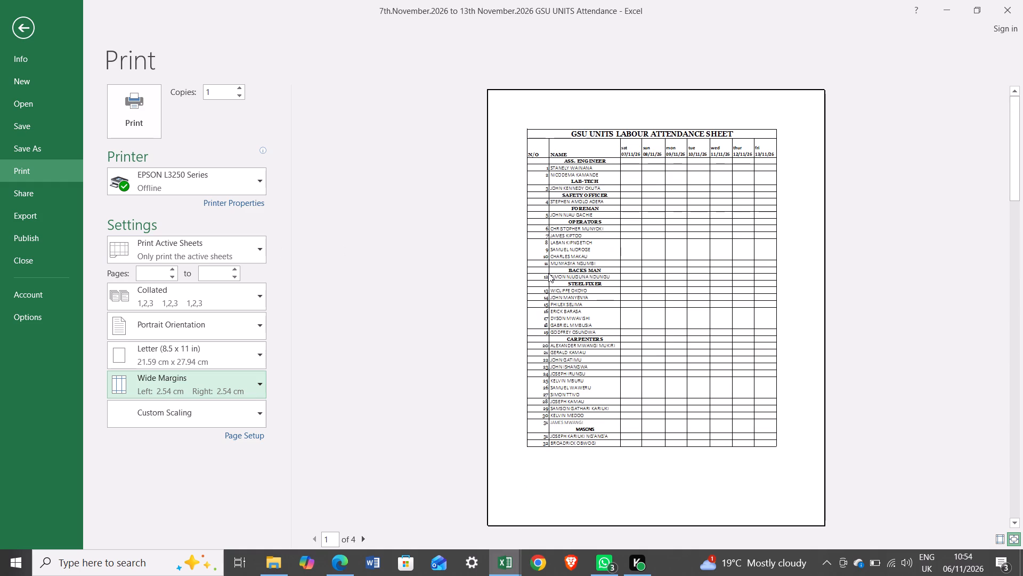
scroll(548, 273, "down", 11)
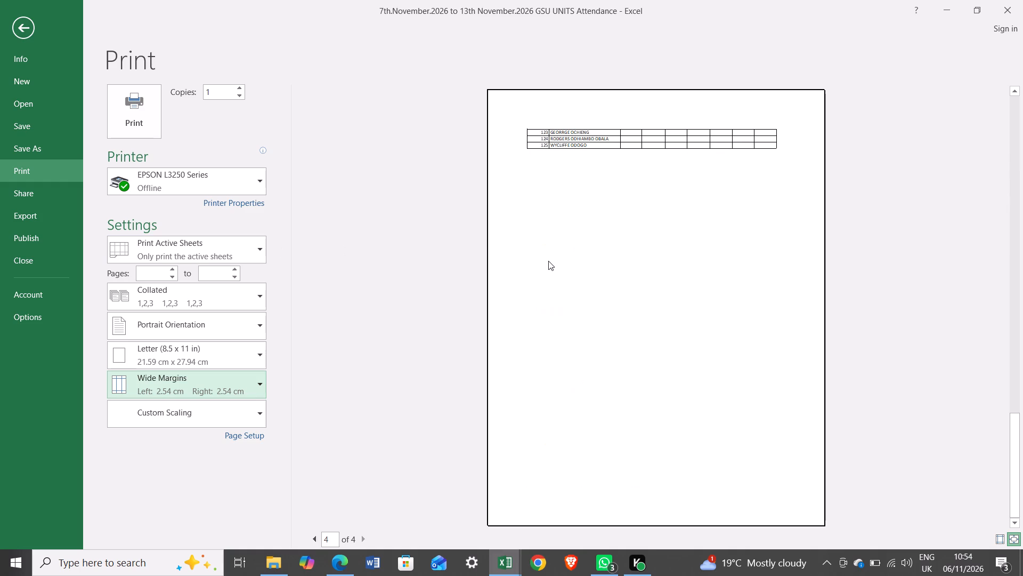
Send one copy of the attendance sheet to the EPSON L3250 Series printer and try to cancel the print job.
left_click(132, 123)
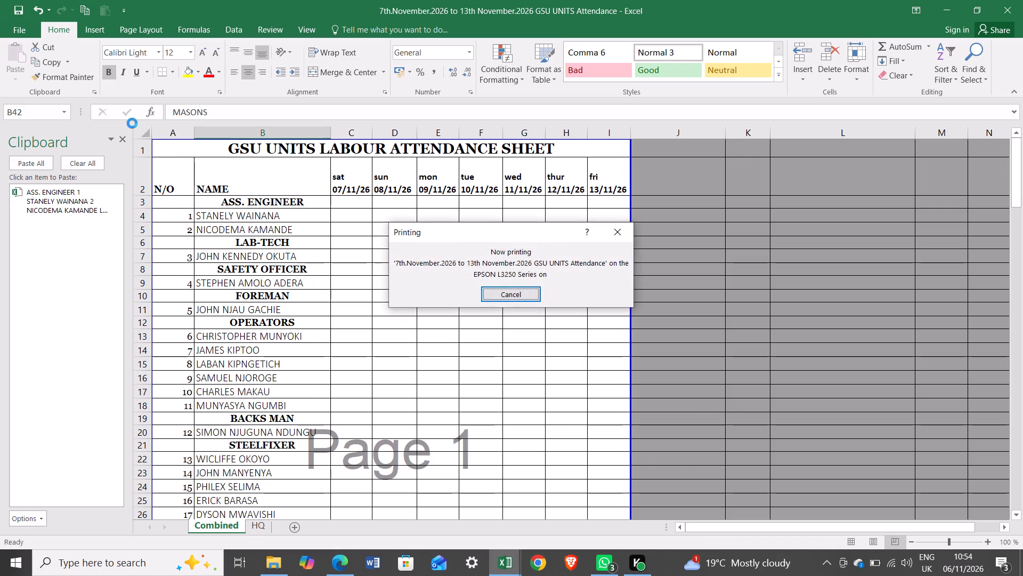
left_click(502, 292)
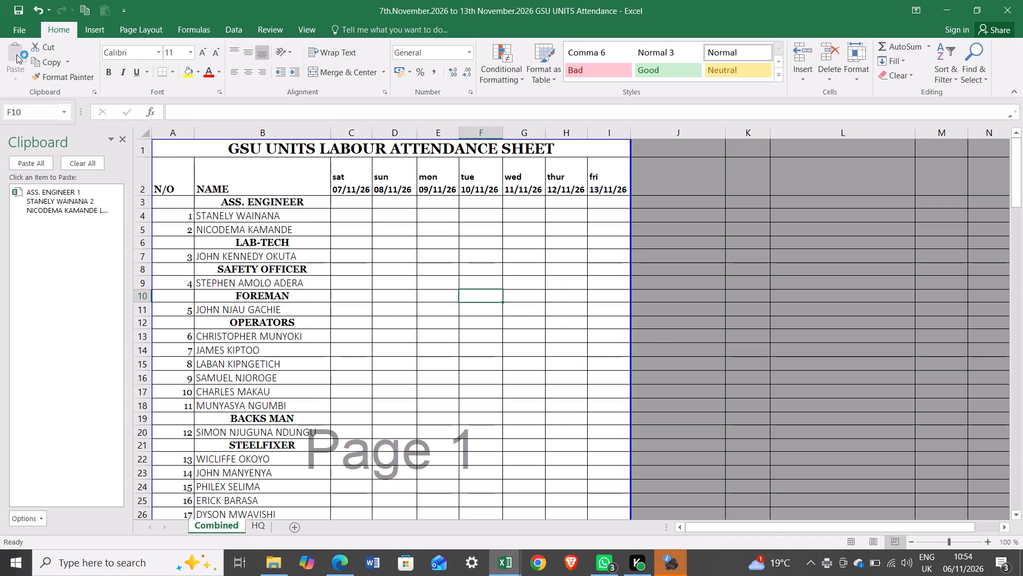
Reopen the print preview, examine how the worker rows are split across the pages, and return to the Combined sheet.
left_click(9, 33)
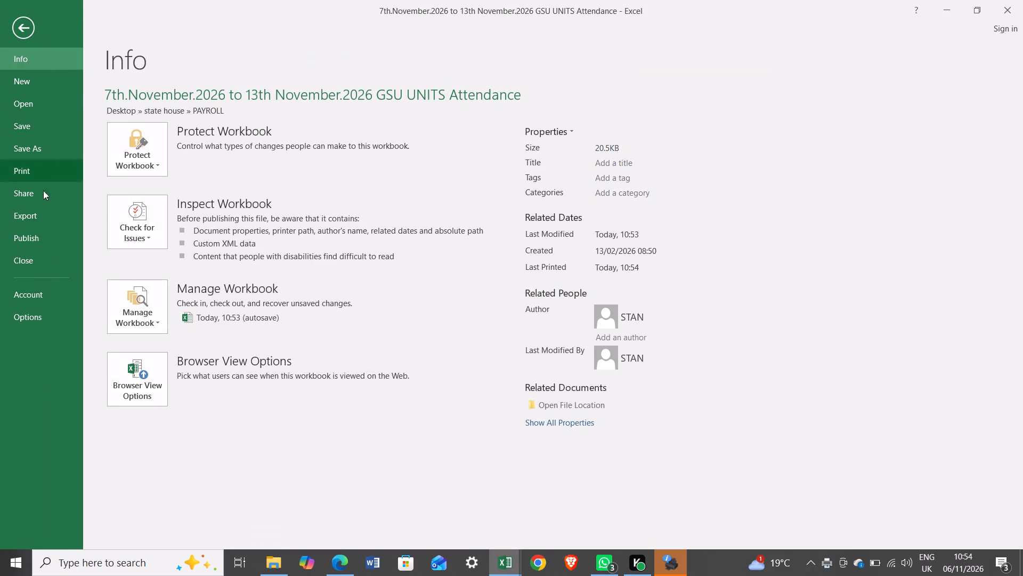
left_click(34, 181)
scroll(701, 377, "down", 1)
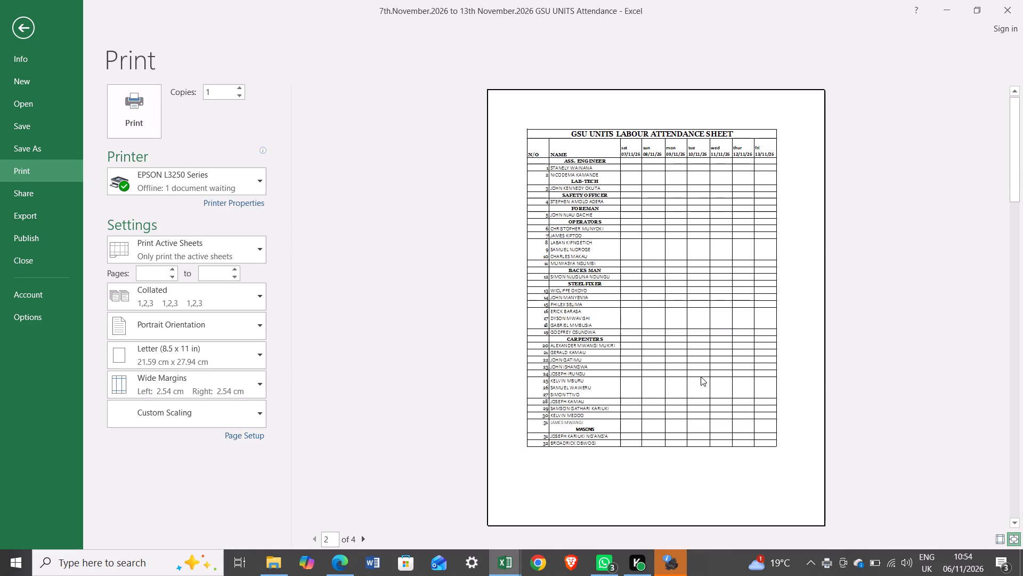
scroll(701, 377, "down", 12)
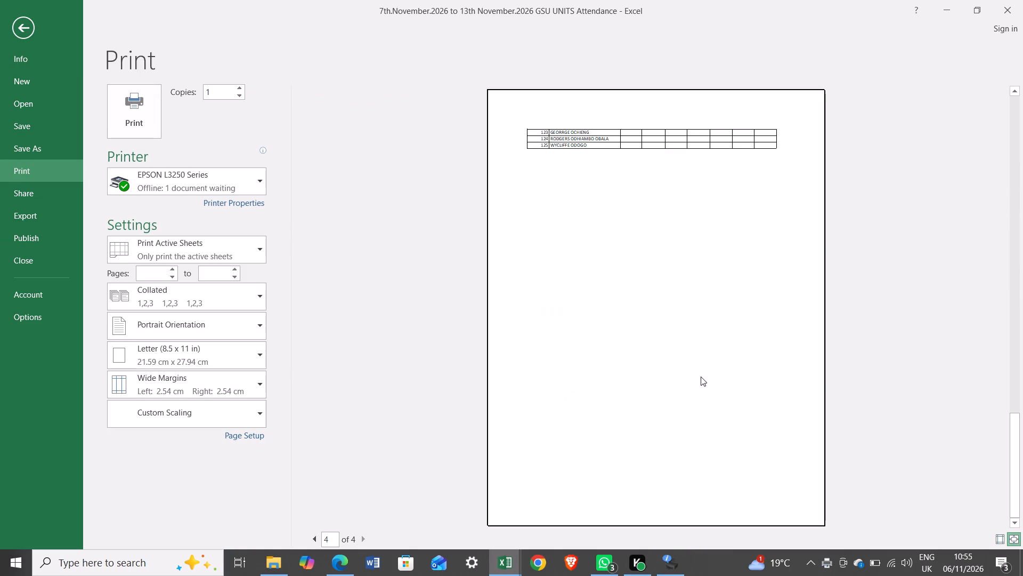
scroll(701, 377, "up", 2)
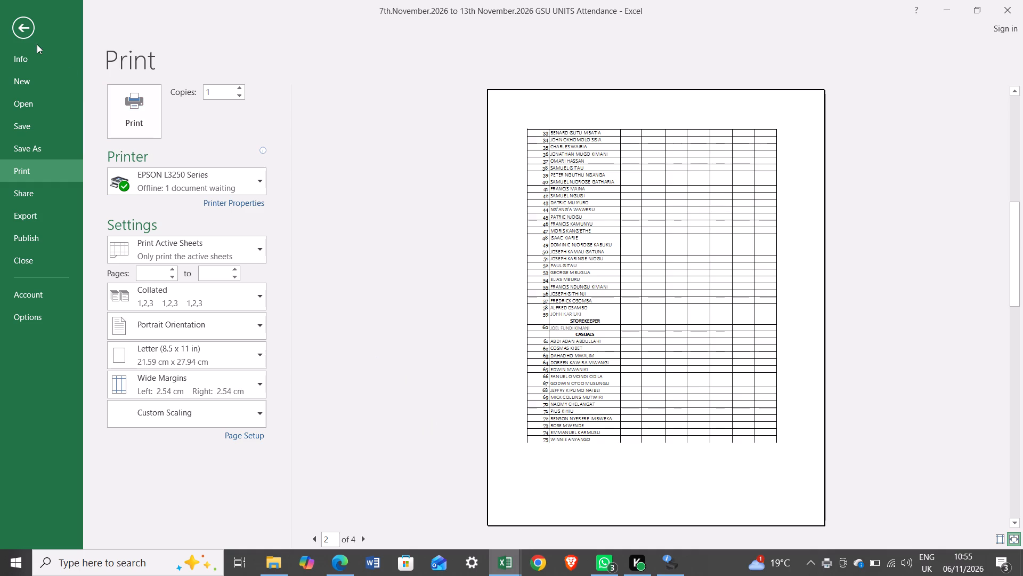
left_click(26, 32)
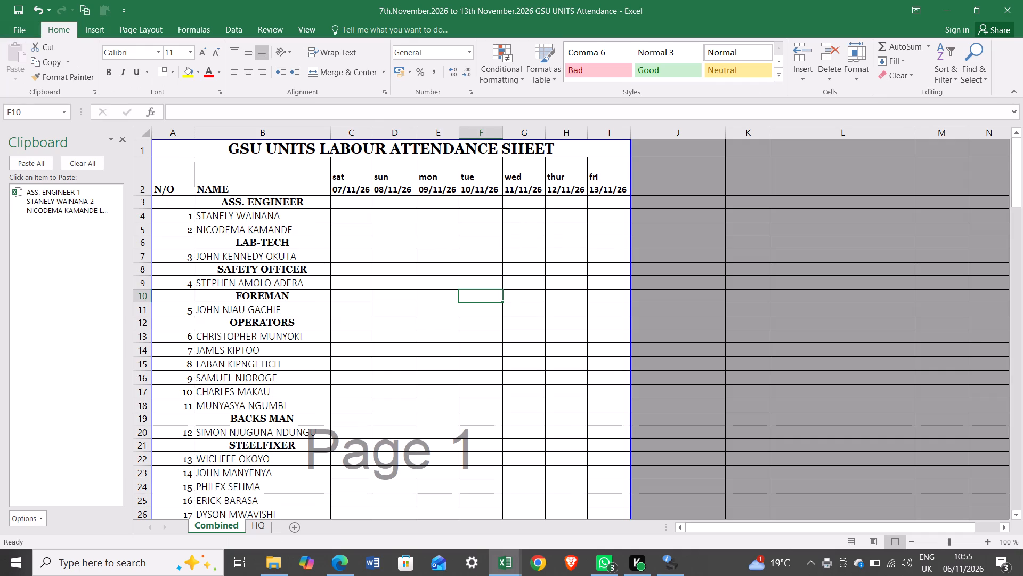
Move the page break below row 140 down to the end of the print area, below row 143.
scroll(409, 321, "down", 9)
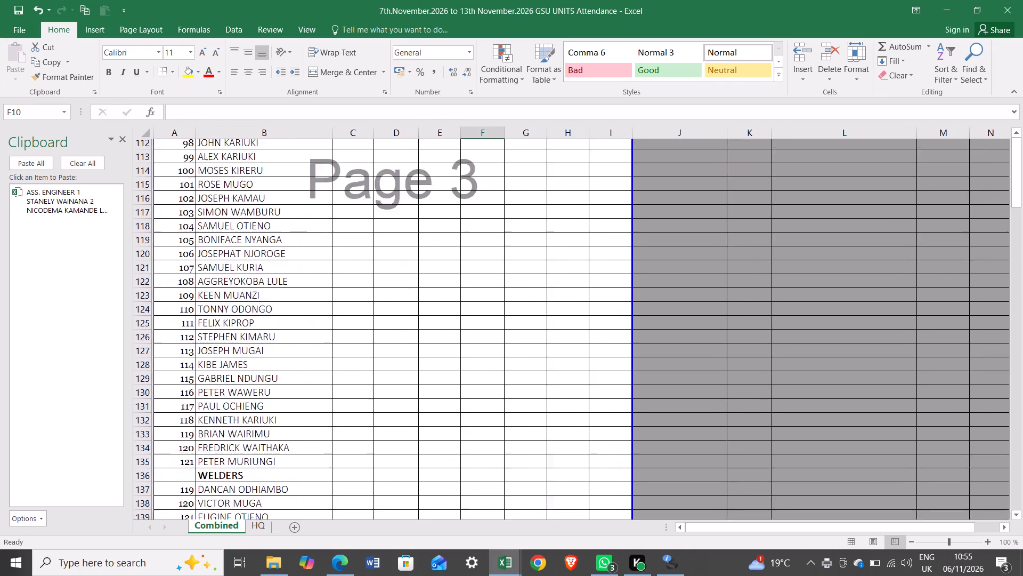
scroll(409, 321, "down", 4)
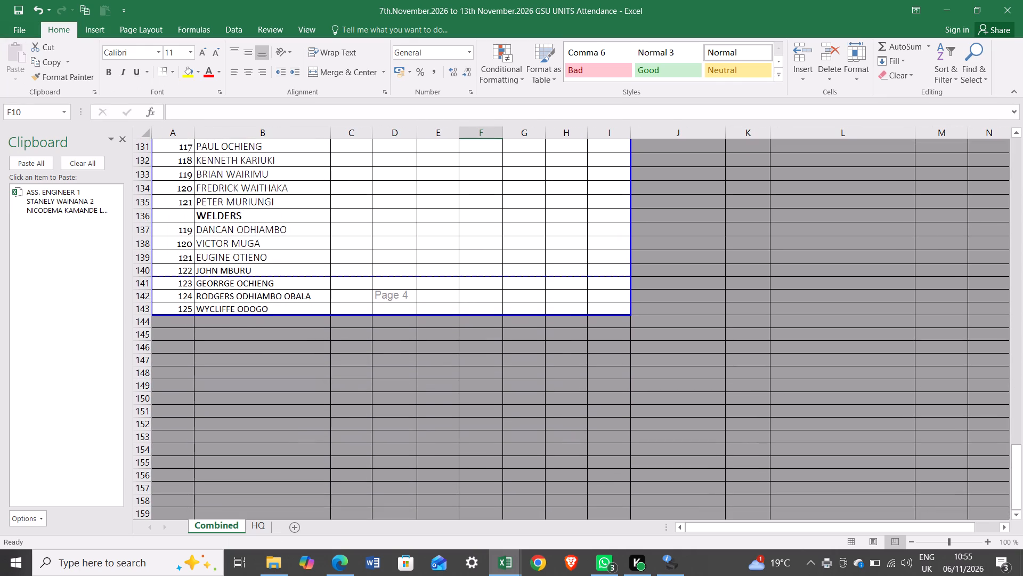
left_click_drag(392, 278, 388, 314)
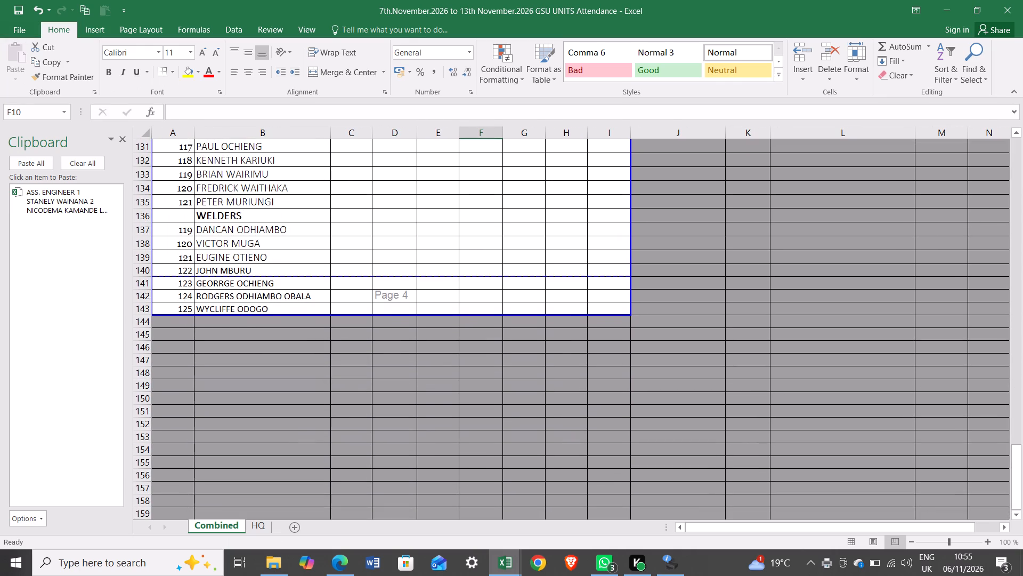
left_click_drag(388, 314, 390, 315)
left_click(389, 315)
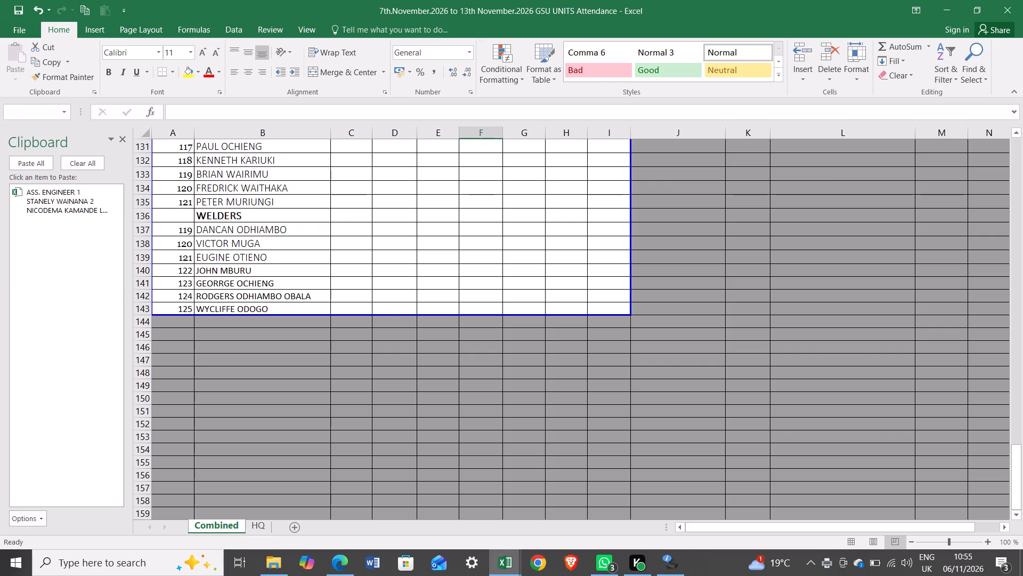
Check the attendance sheet's pages in the print preview and print one copy on the EPSON L3250 Series.
left_click(25, 23)
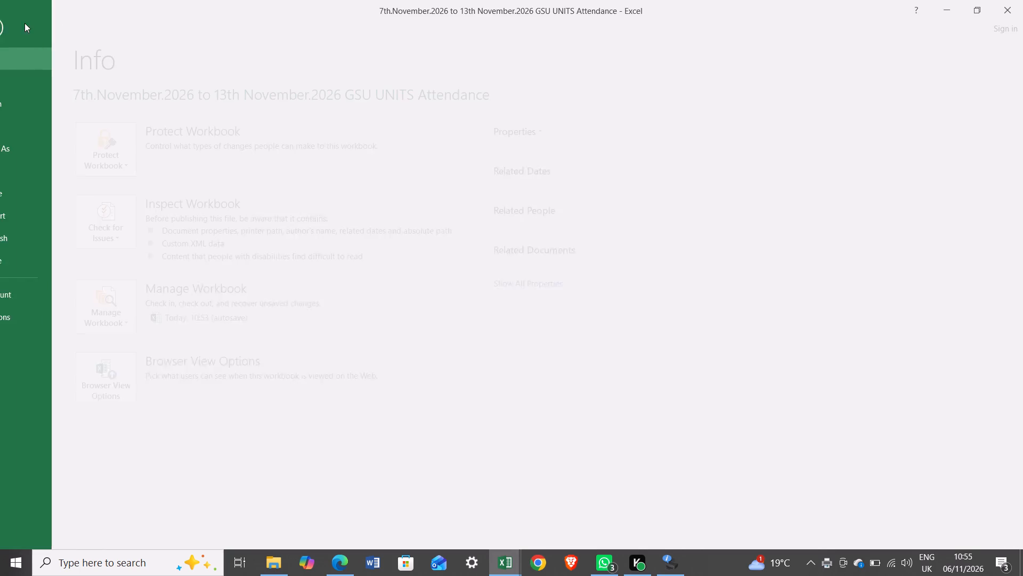
left_click(46, 164)
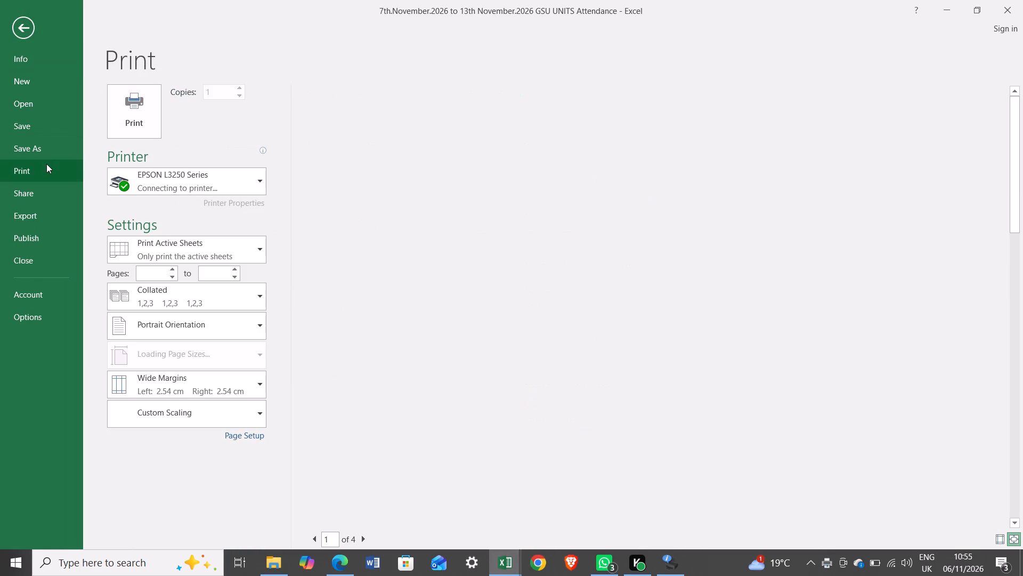
scroll(590, 288, "down", 8)
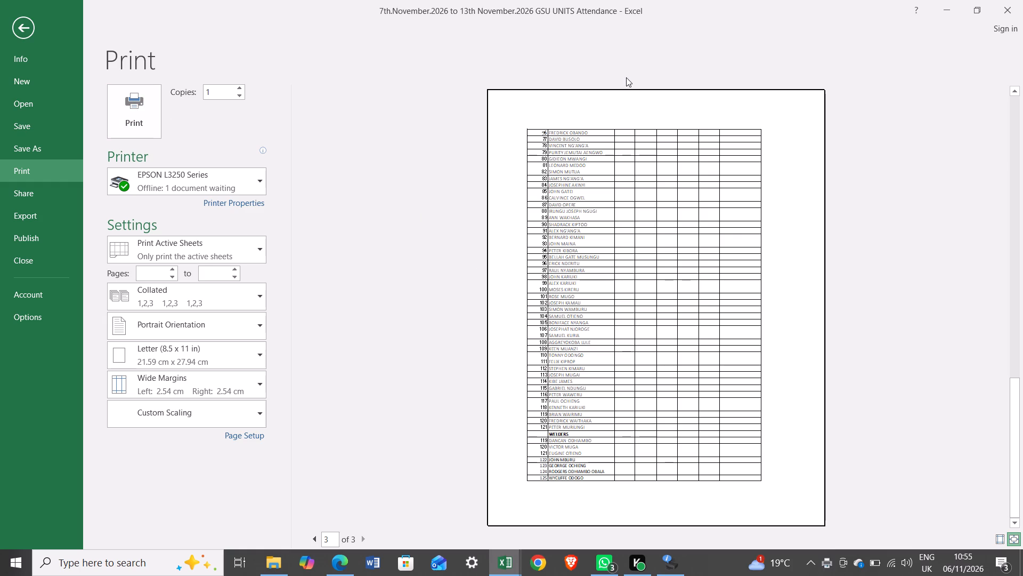
scroll(626, 77, "down", 1)
left_click(138, 115)
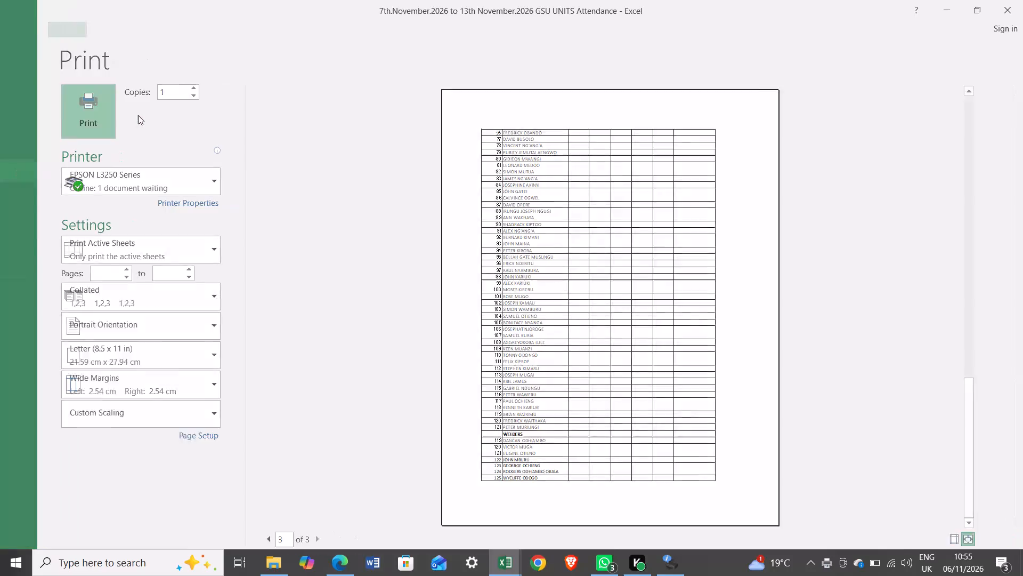
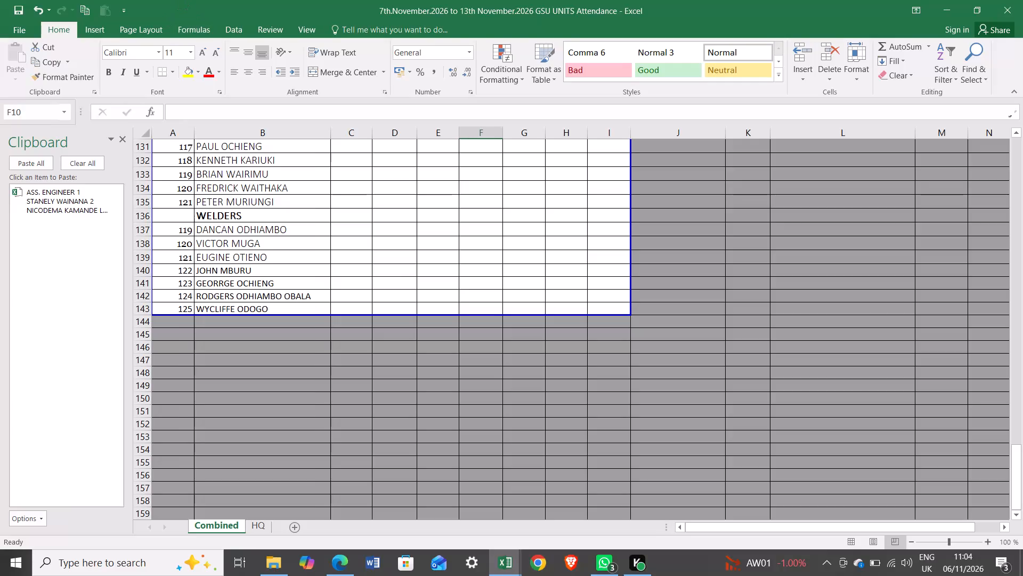
Return to the top of the Combined attendance sheet and save the workbook.
scroll(384, 228, "up", 5)
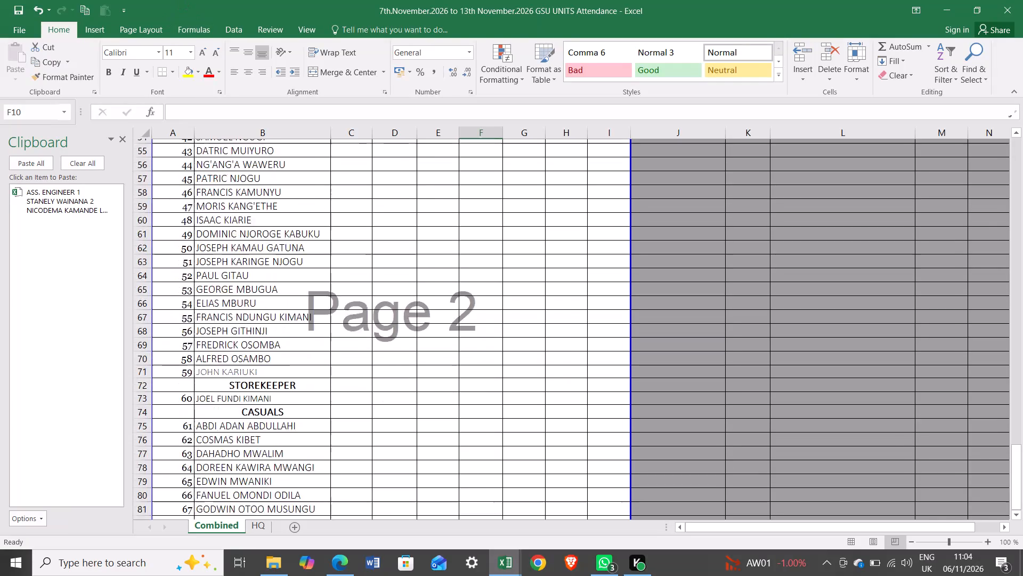
scroll(384, 228, "up", 6)
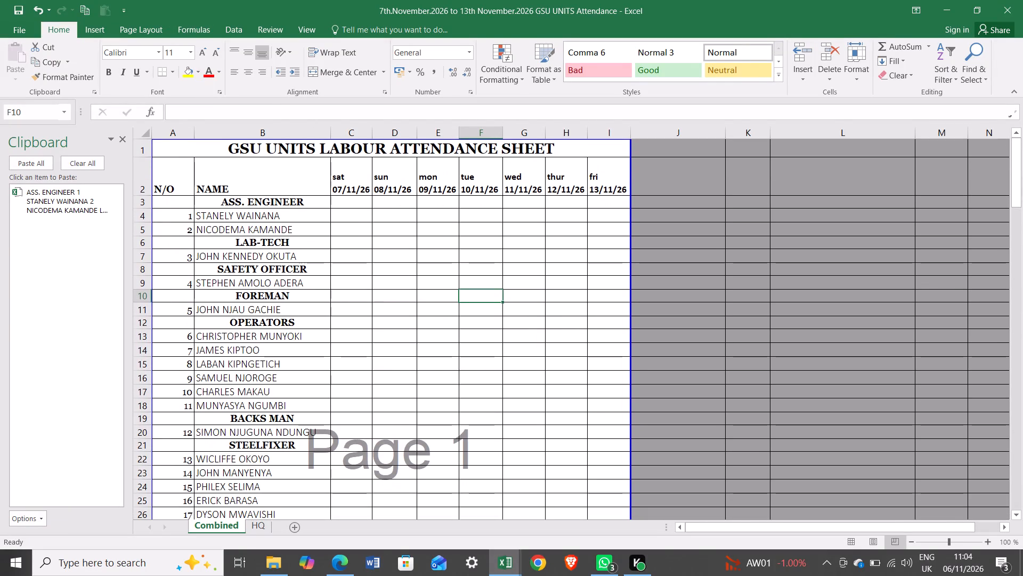
key("ctrl+s")
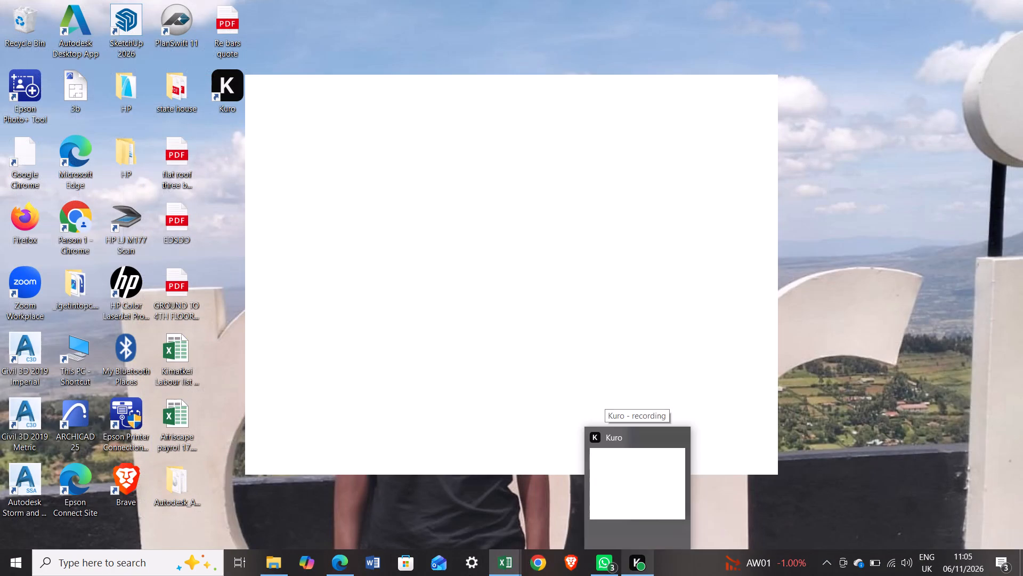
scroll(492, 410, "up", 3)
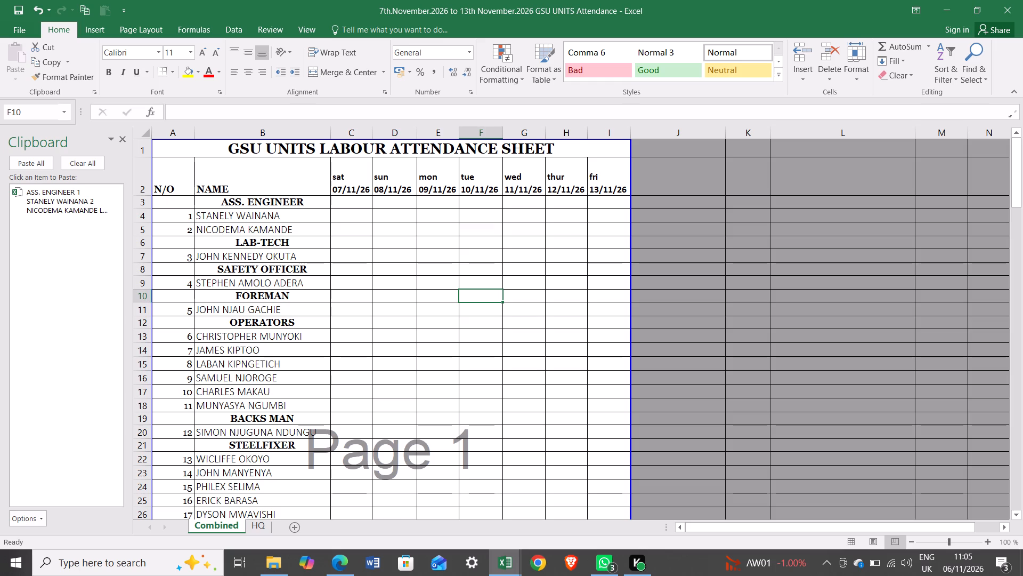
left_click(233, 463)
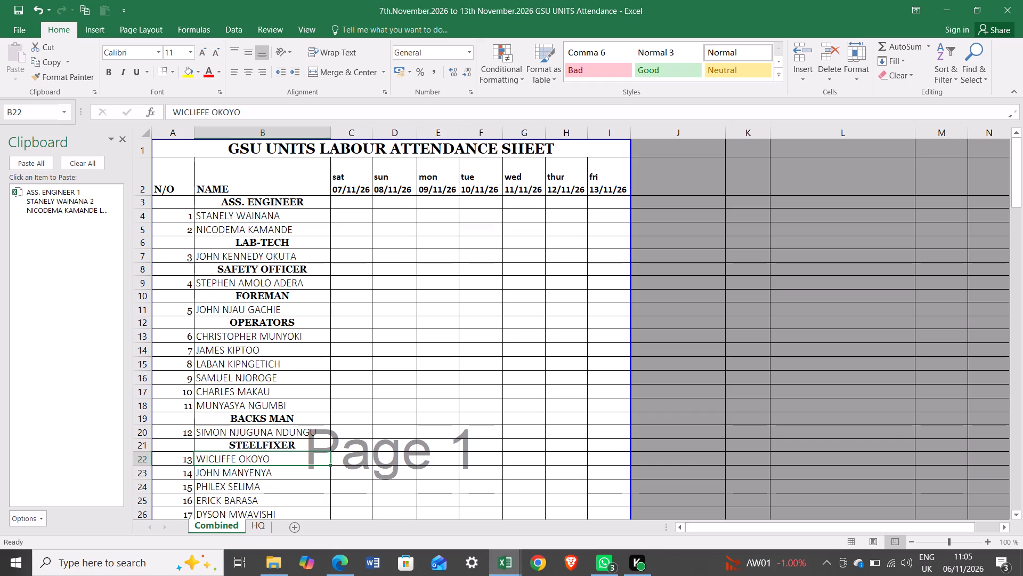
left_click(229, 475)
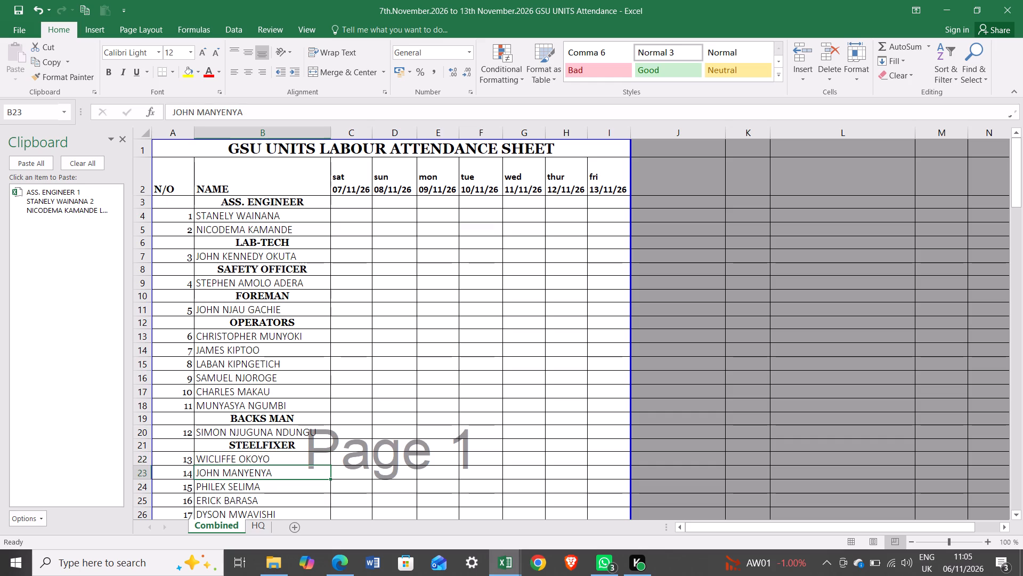